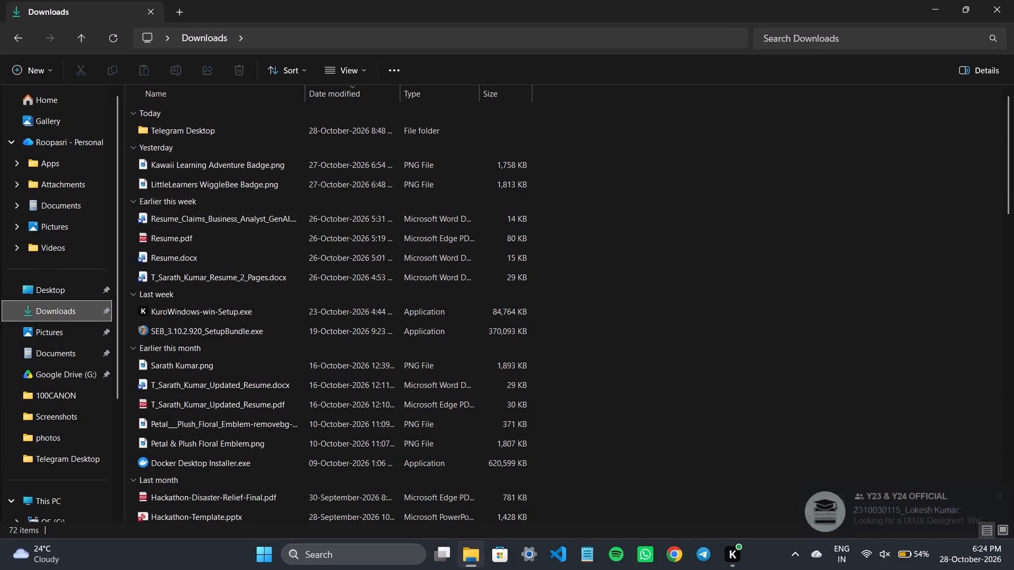
Go to the Documents folder and open LKG English Examination - 2.docx.
left_click(73, 334)
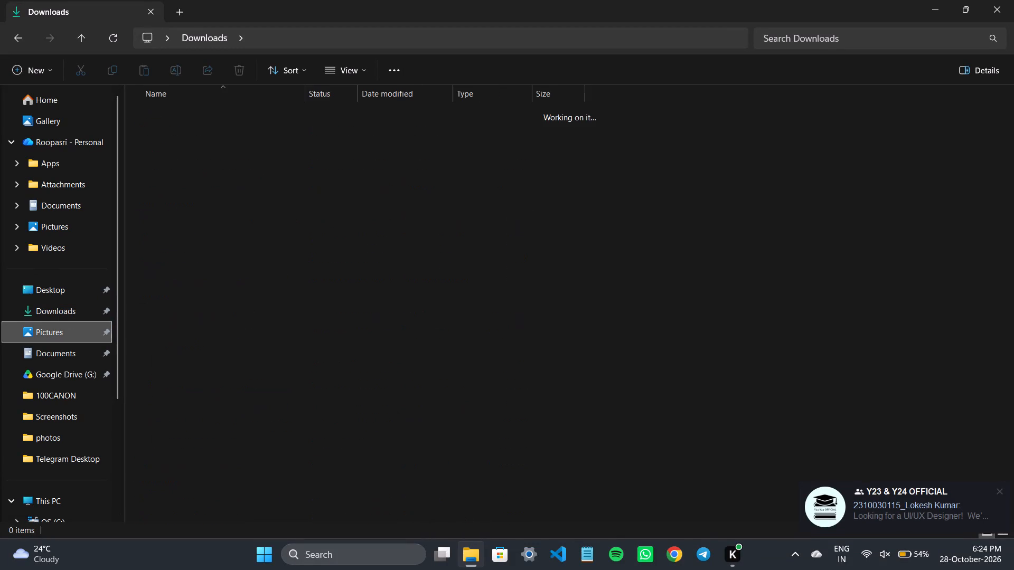
left_click(71, 345)
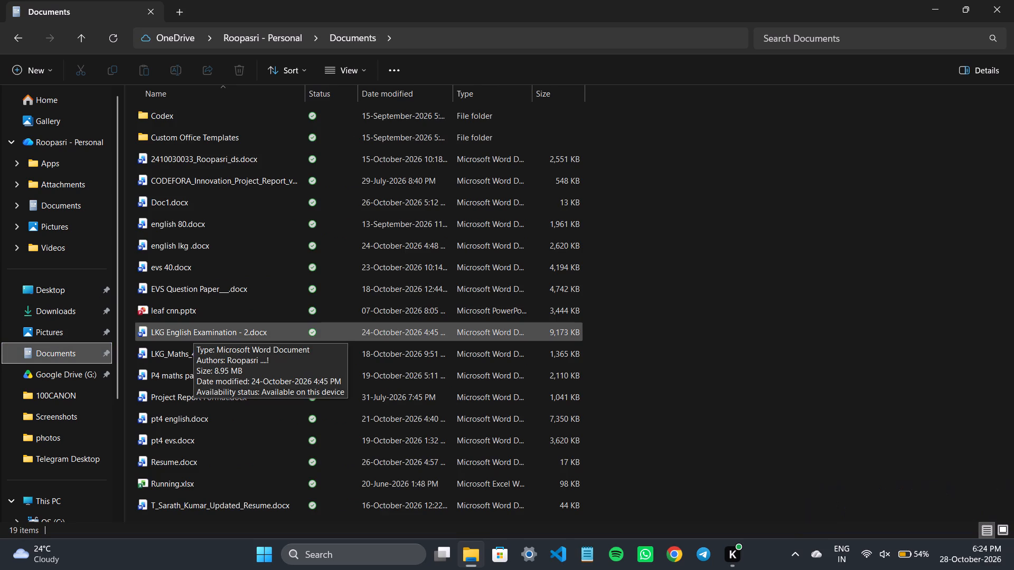
scroll(193, 334, "down", 1)
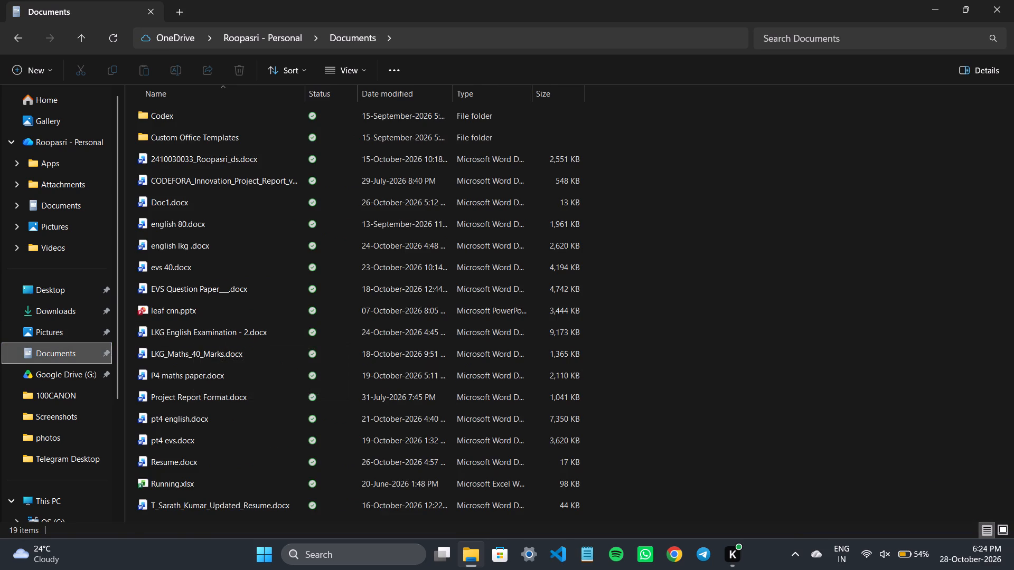
double_click(238, 330)
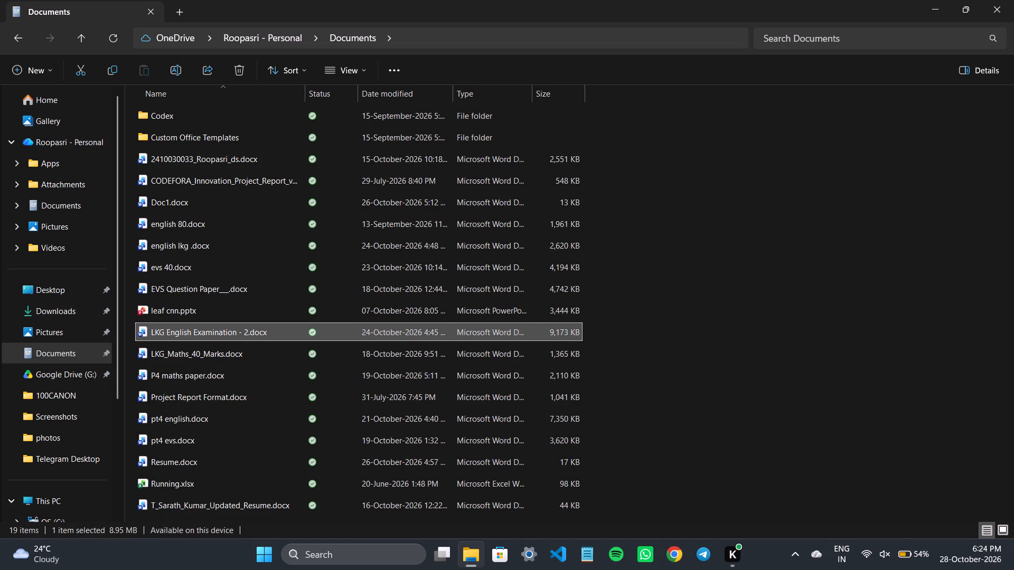
left_click(677, 556)
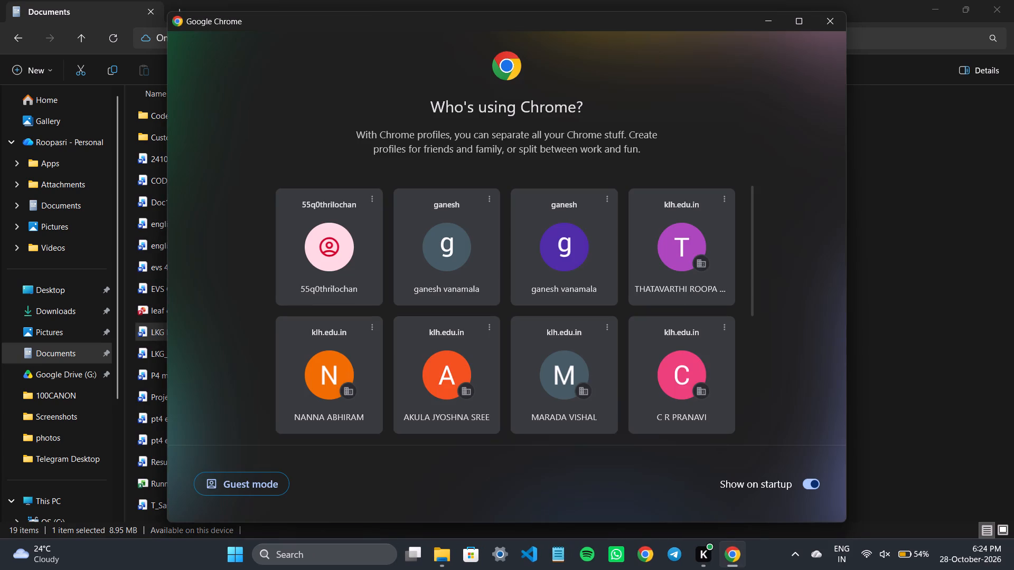
scroll(599, 364, "down", 2)
scroll(515, 364, "down", 3)
left_click(440, 275)
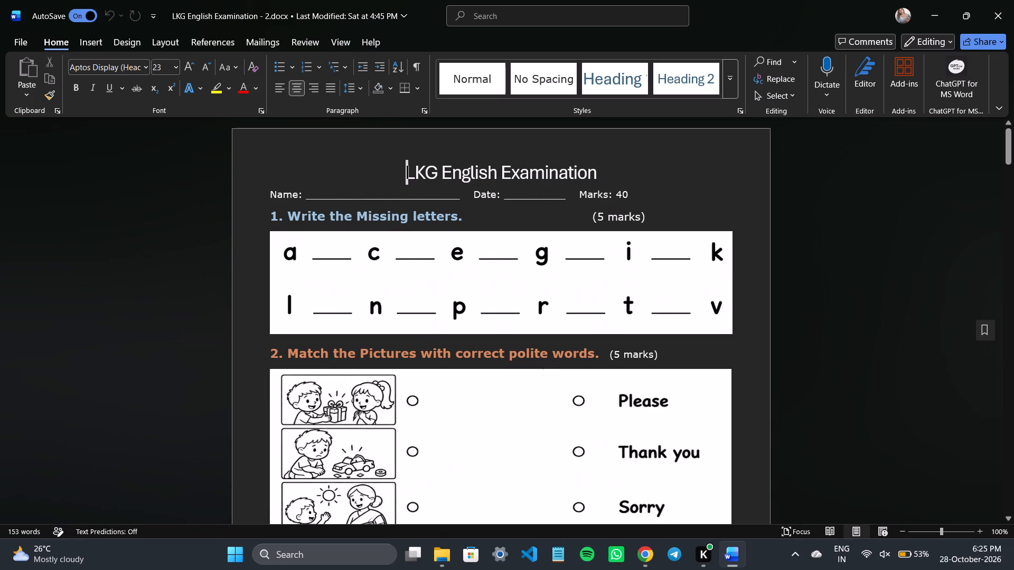
scroll(576, 350, "down", 4, "ctrl")
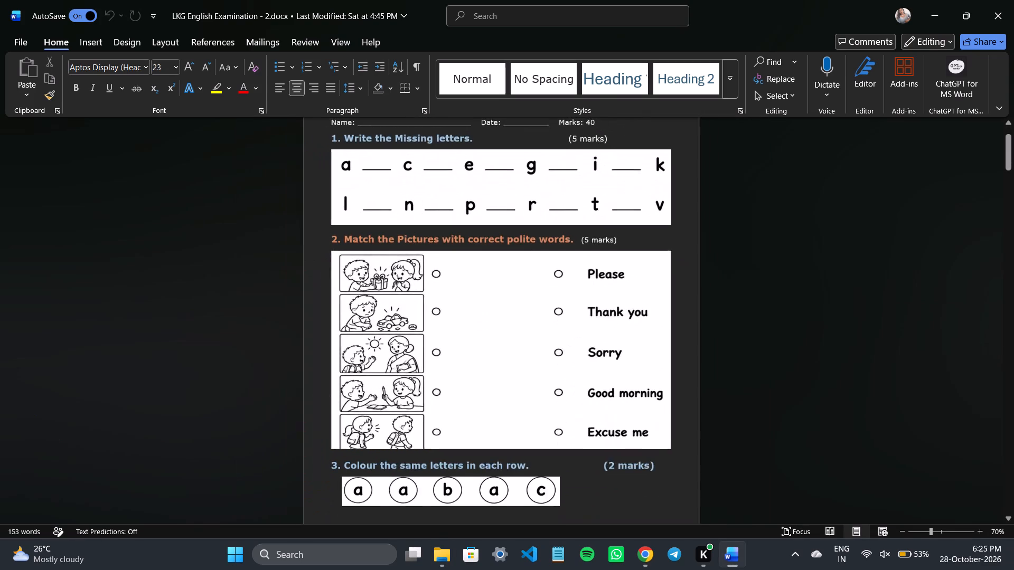
scroll(576, 350, "down", 4)
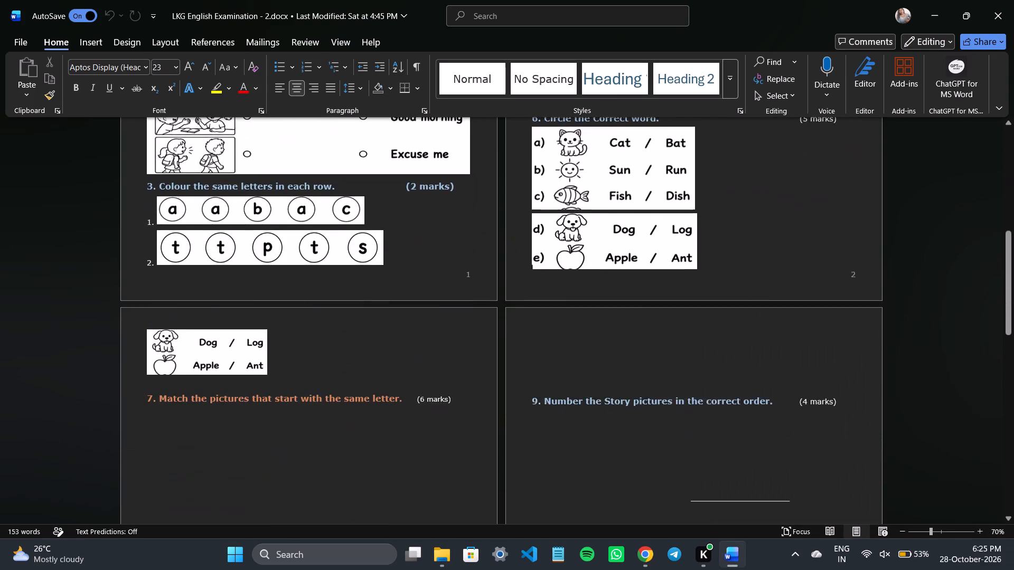
scroll(576, 350, "down", 3)
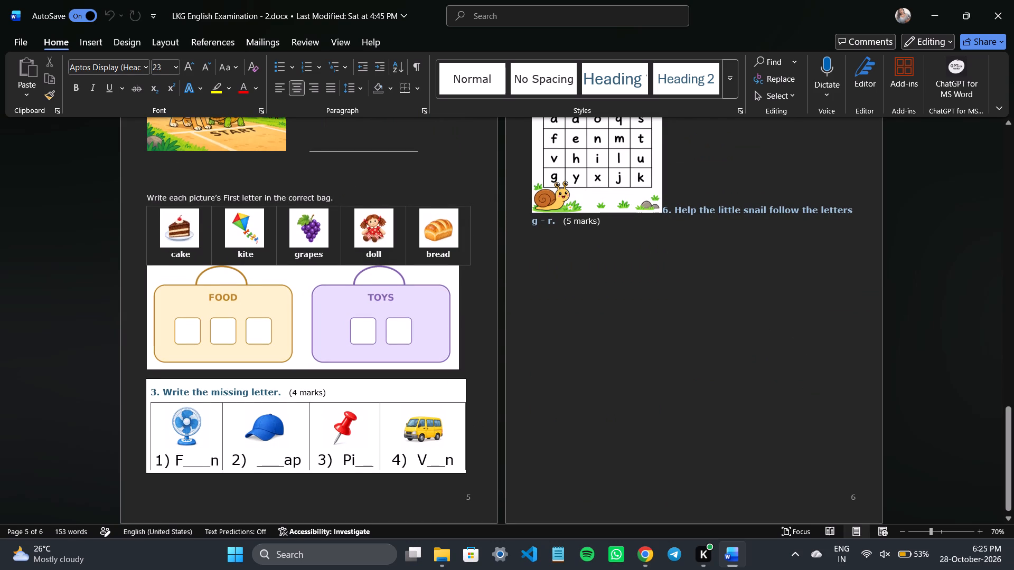
scroll(420, 403, "up", 1)
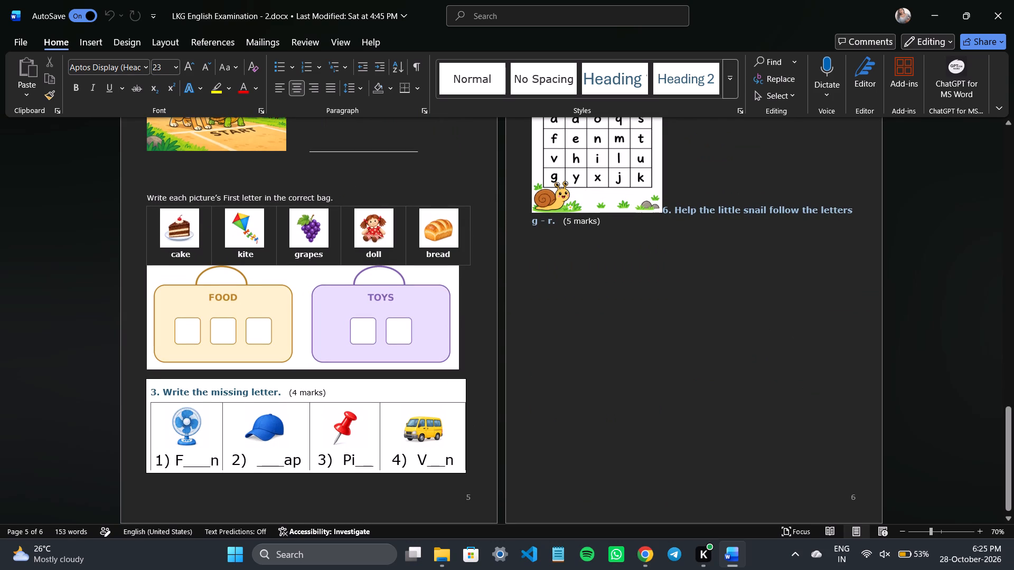
scroll(996, 18, "up", 2)
left_click(996, 18)
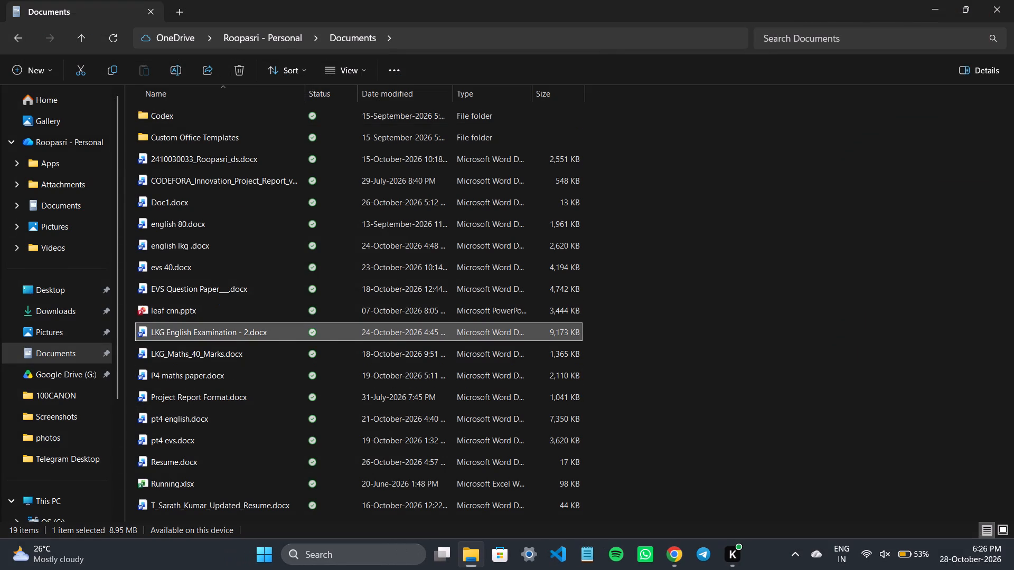
Check the contents of english 80.docx from the Documents folder, close it and delete the file.
left_click(238, 270)
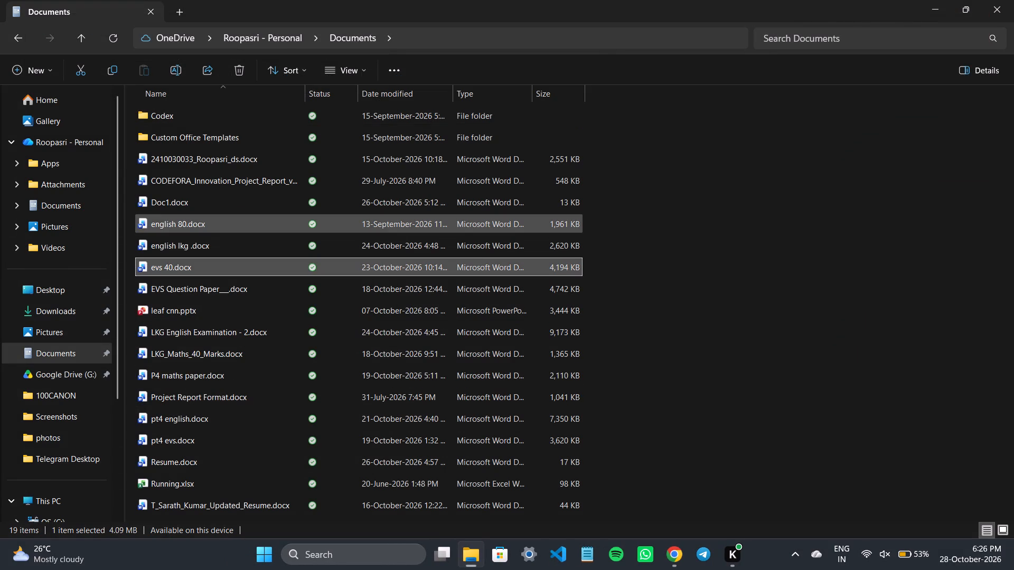
double_click(253, 223)
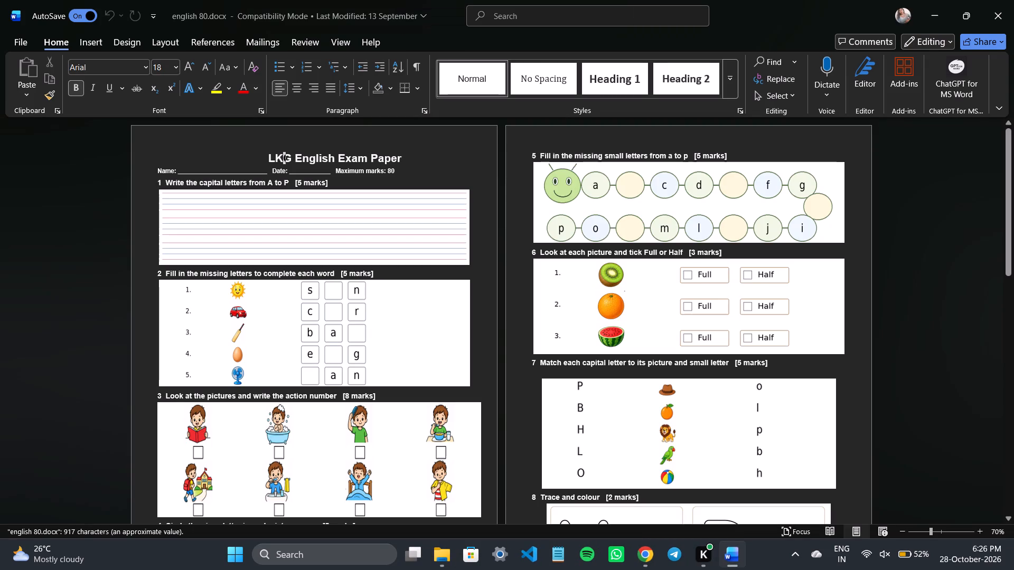
scroll(369, 309, "down", 13)
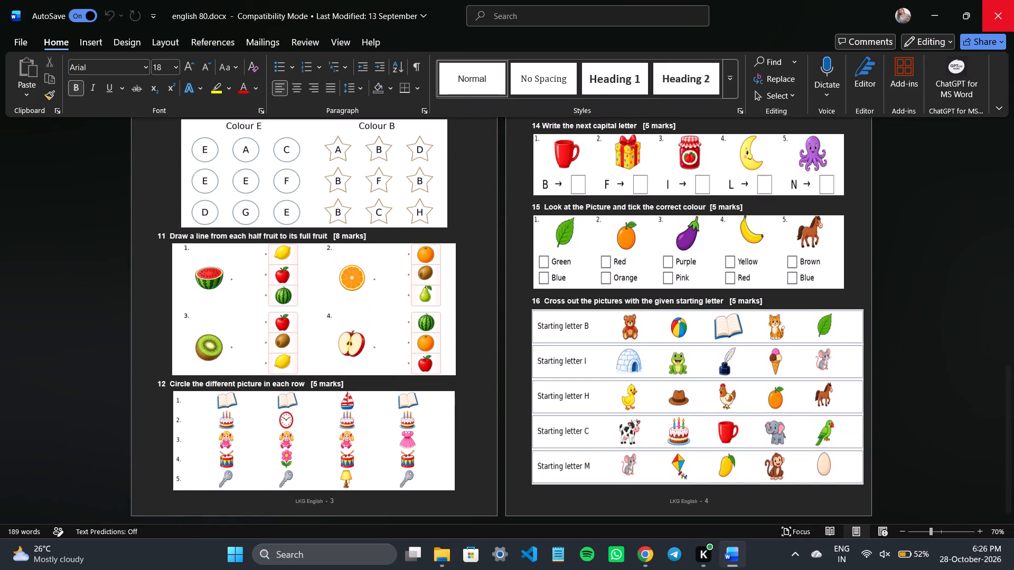
left_click(1013, 0)
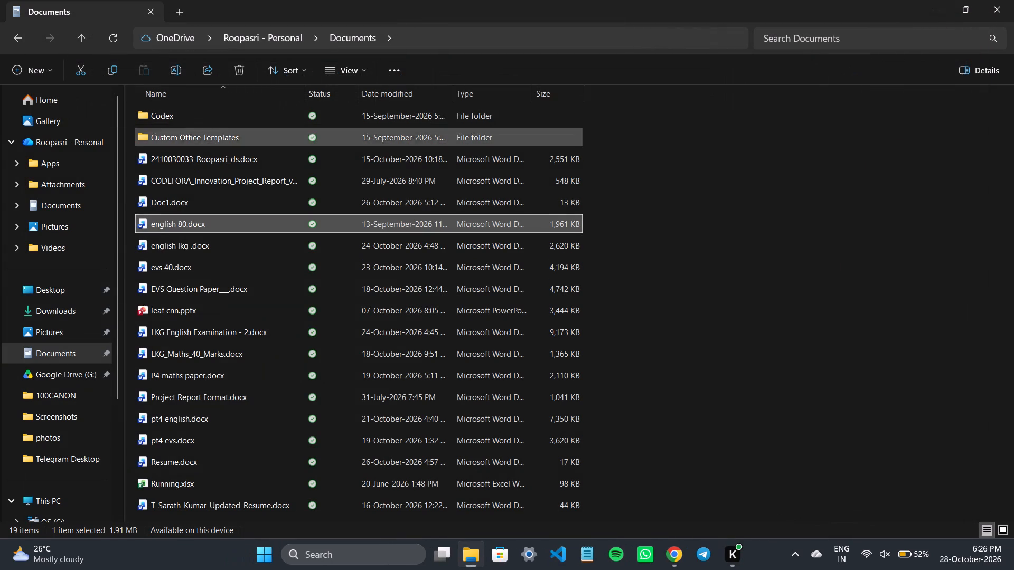
left_click(239, 72)
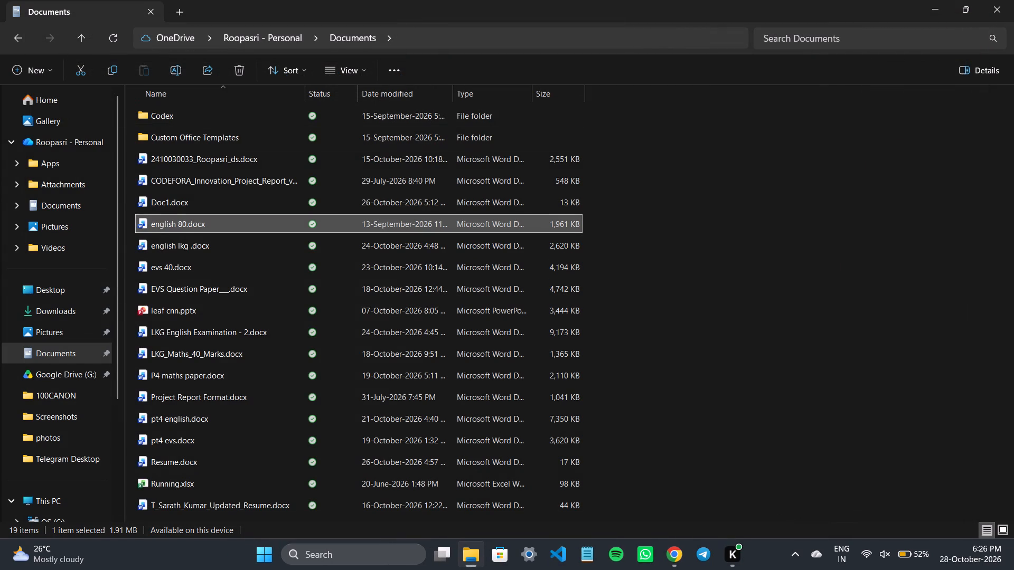
Check the contents of Doc1.docx, close it and delete the file from the Documents folder.
double_click(209, 206)
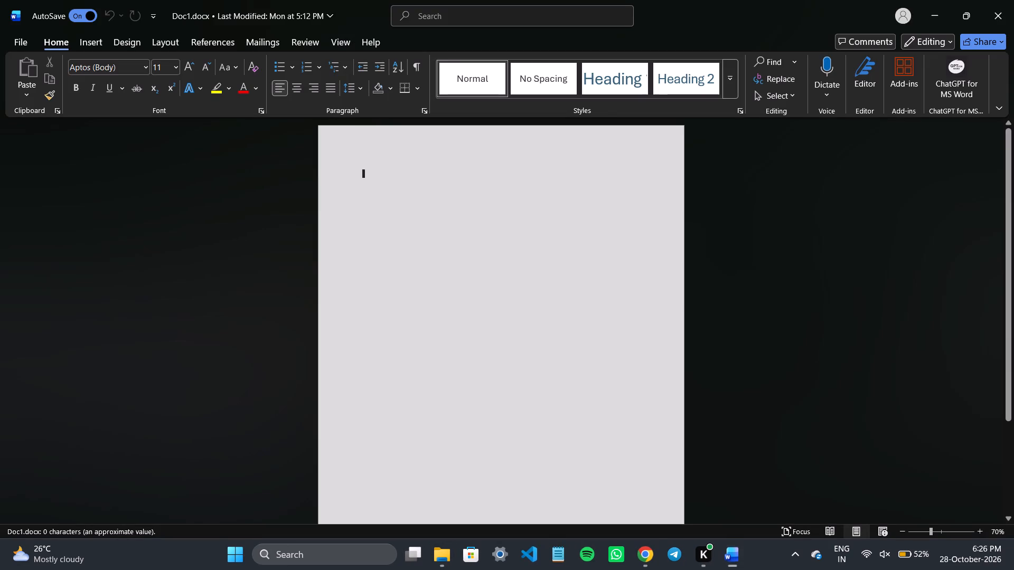
scroll(534, 341, "down", 4)
scroll(534, 341, "up", 5)
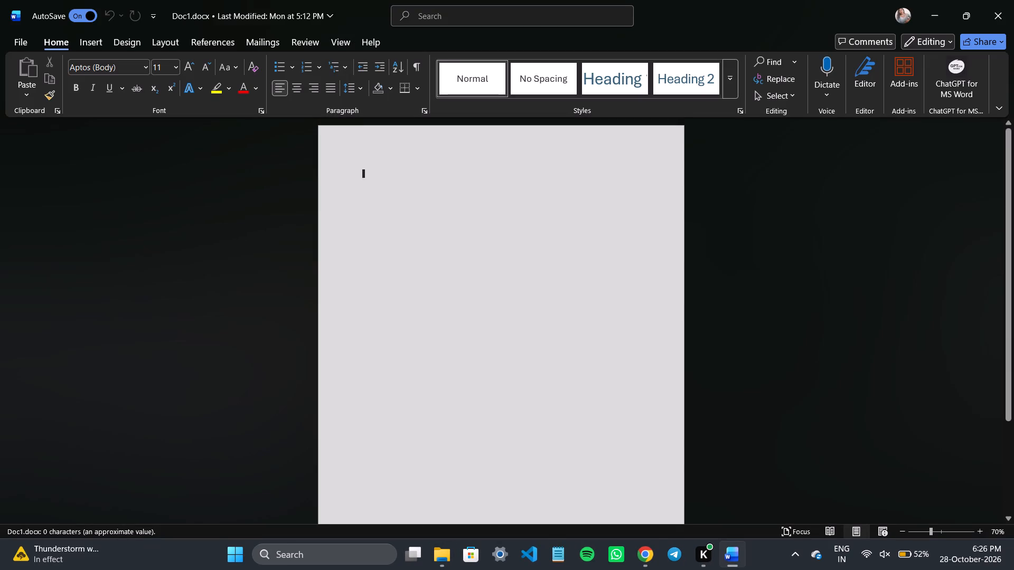
left_click(1013, 0)
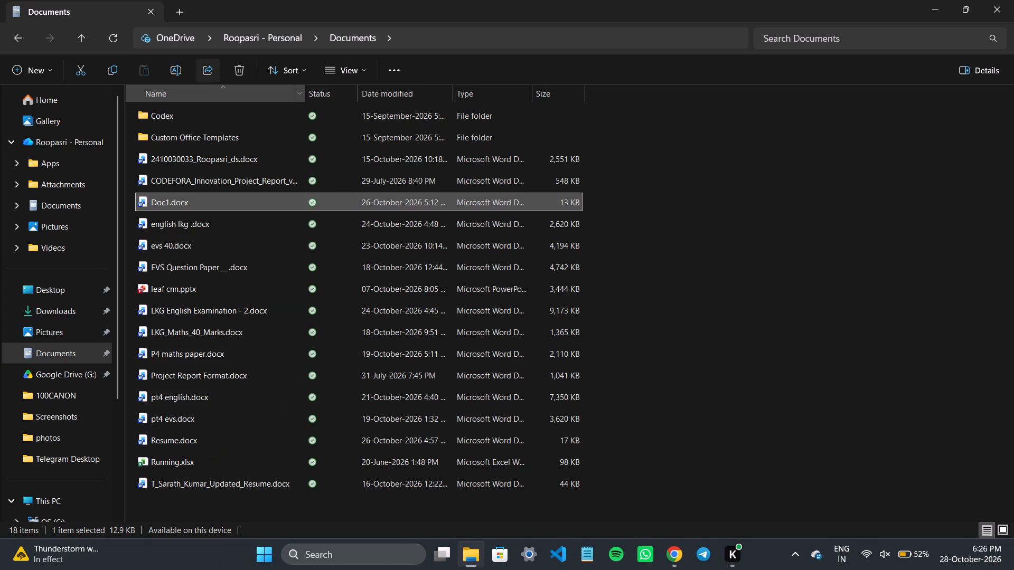
left_click(236, 72)
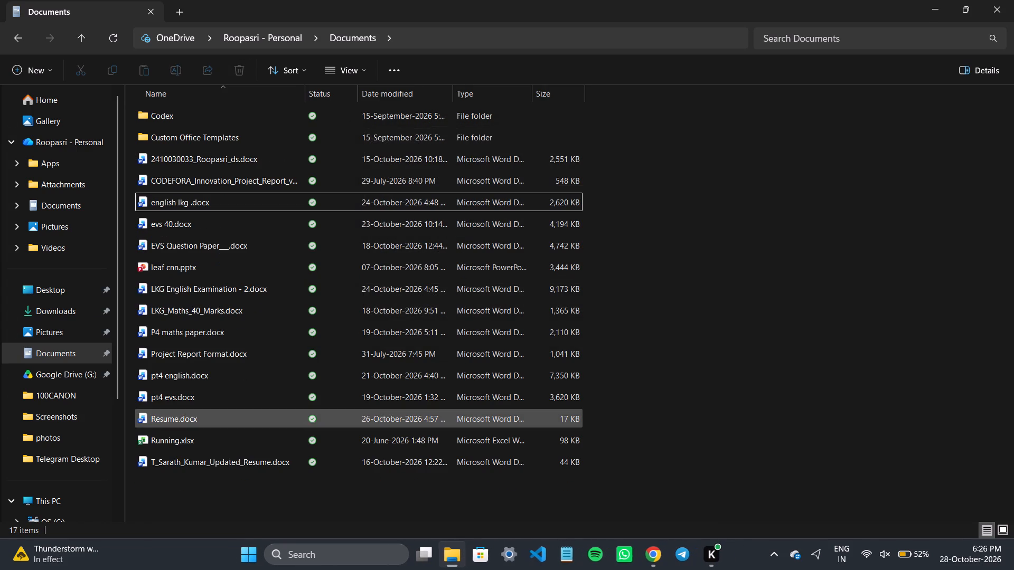
Delete Running.xlsx from the Documents folder.
left_click(259, 440)
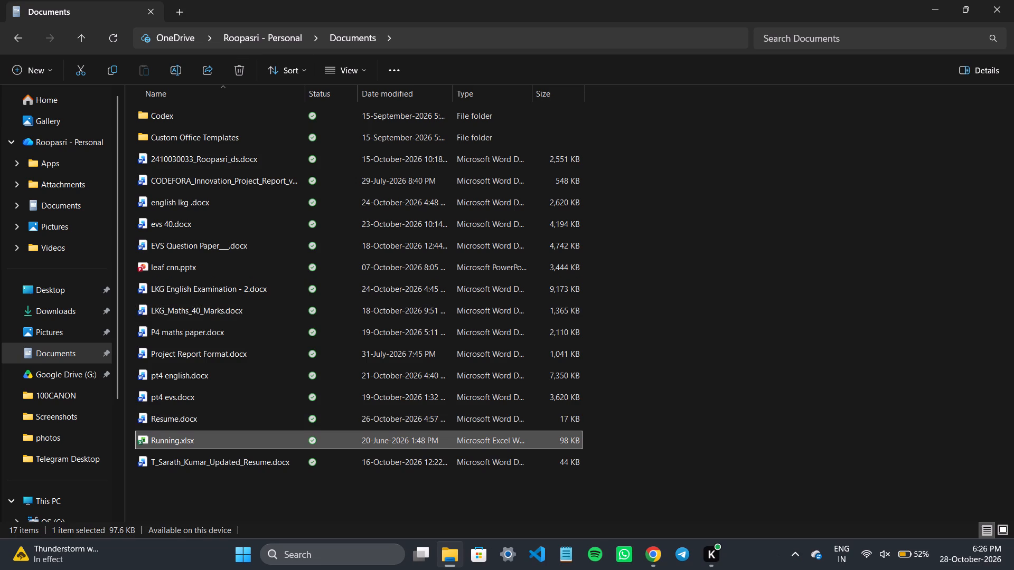
left_click(240, 71)
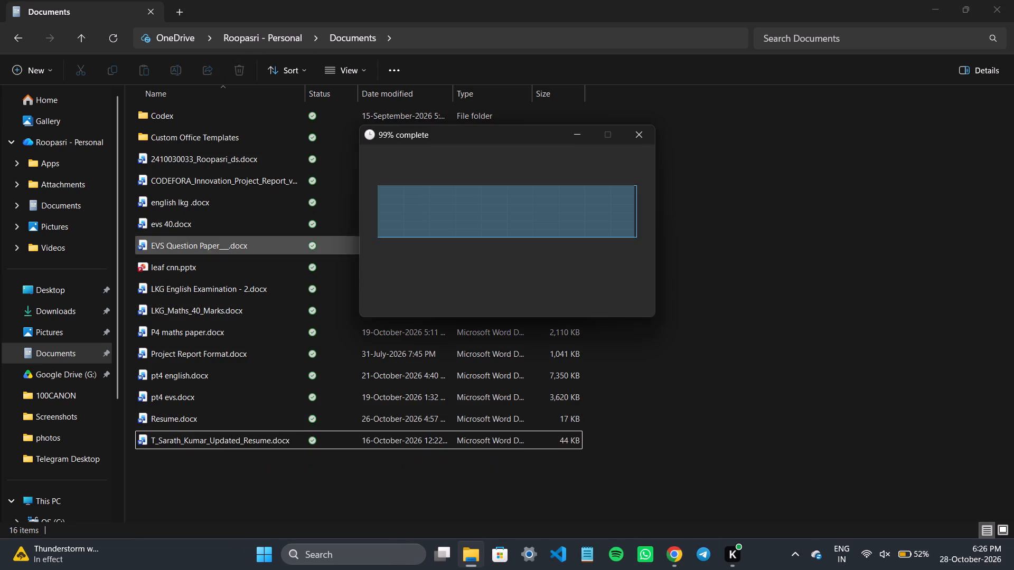
Open Project Report Format.docx, look over its contents and close it.
left_click(215, 417)
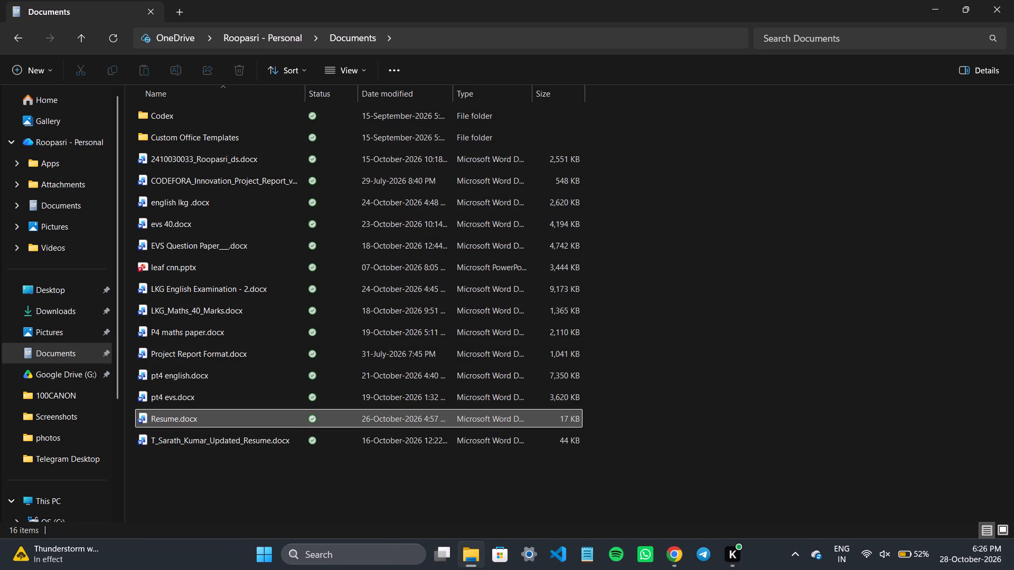
left_click(240, 353)
double_click(240, 353)
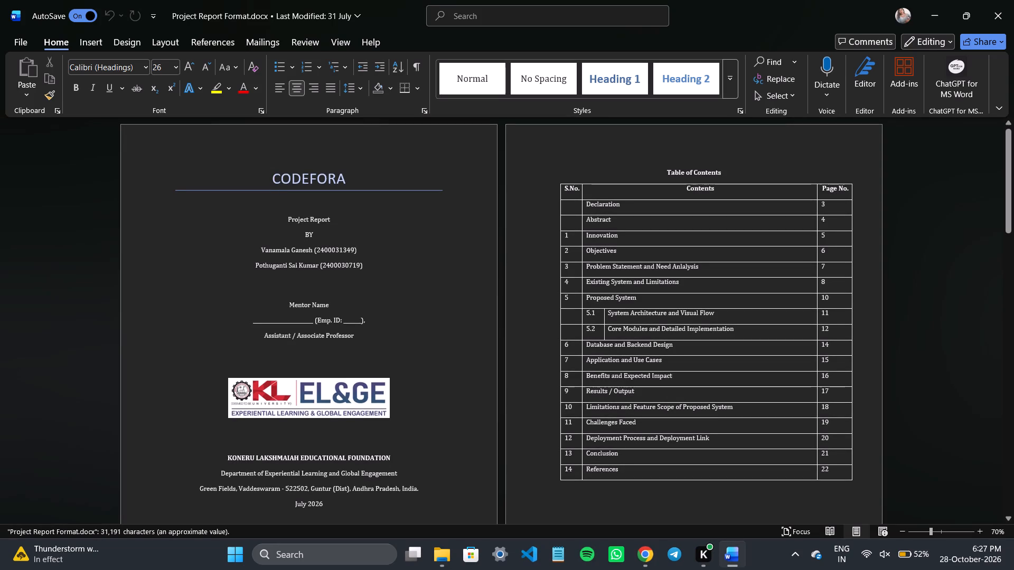
scroll(386, 391, "down", 6)
left_click(1012, 0)
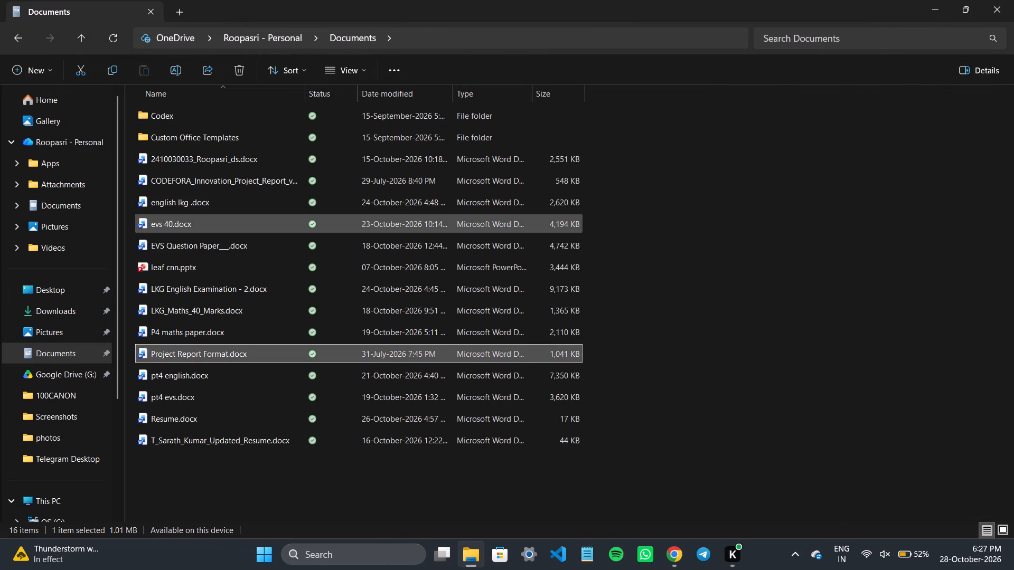
Check the contents of LKG_Maths_40_Marks.docx, close it and delete the file from the Documents folder.
left_click(252, 310)
double_click(252, 310)
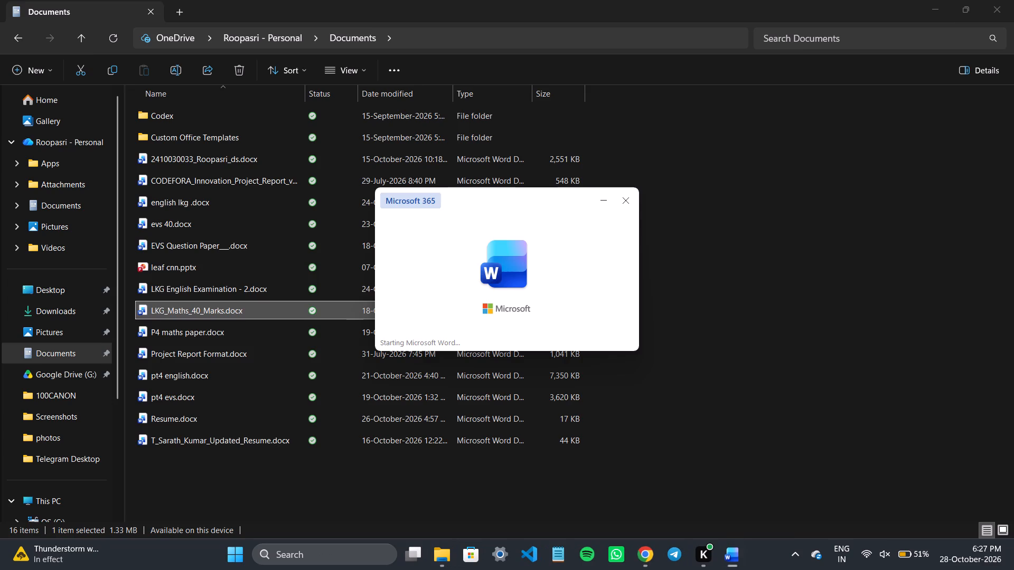
scroll(416, 339, "down", 1)
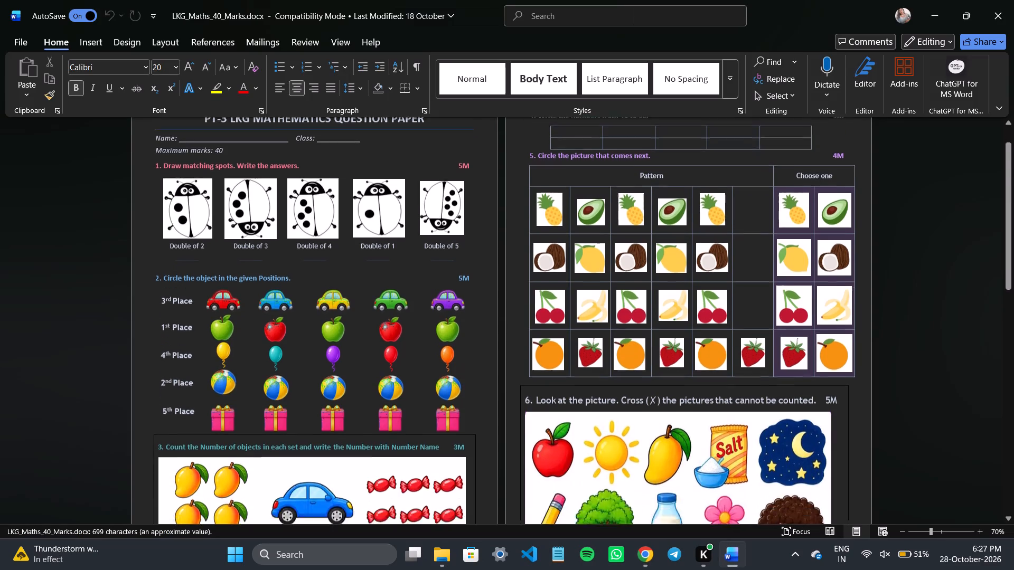
scroll(416, 339, "down", 3)
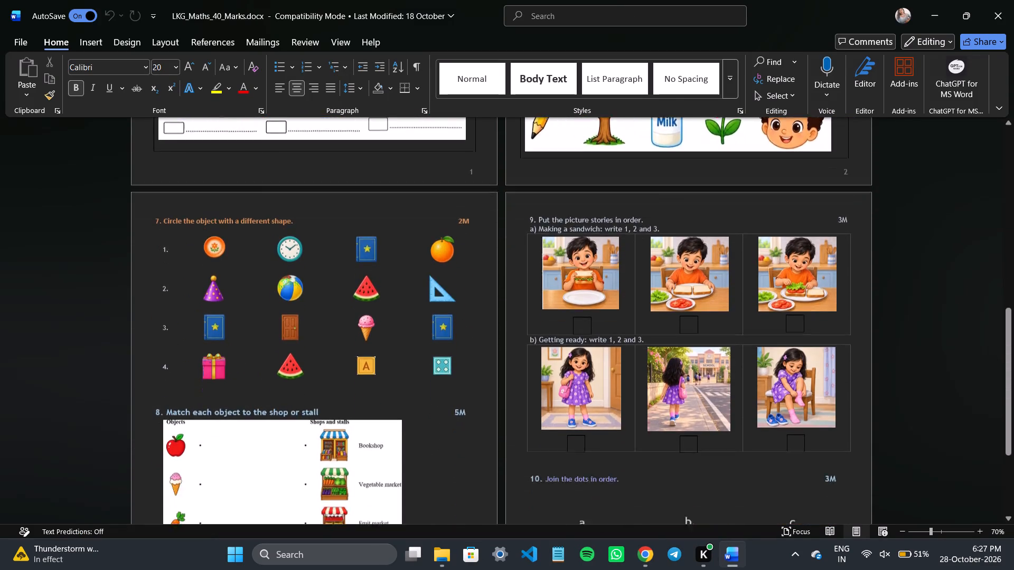
scroll(416, 339, "down", 11)
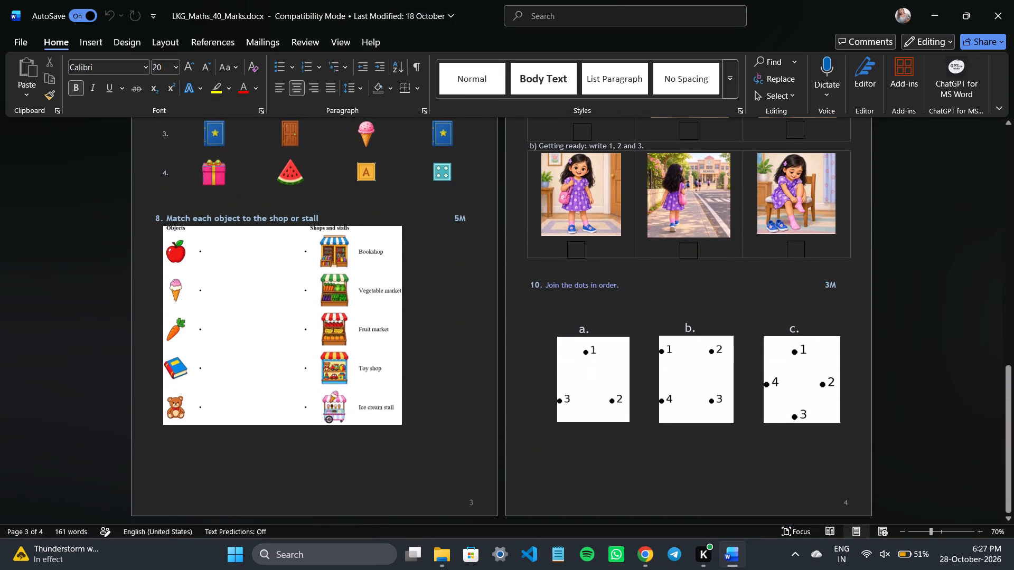
scroll(416, 339, "up", 20)
scroll(416, 339, "up", 2)
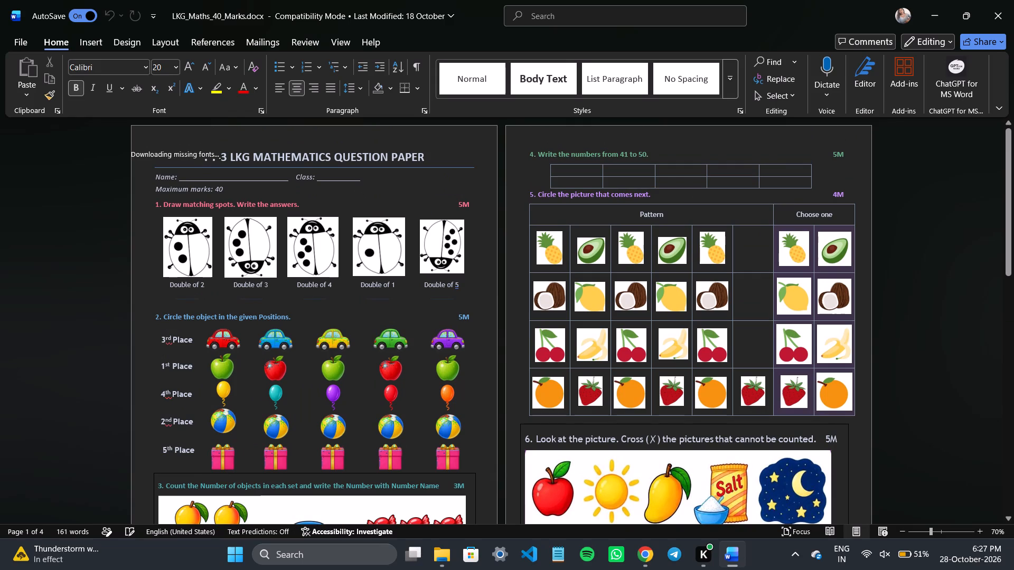
left_click(1013, 0)
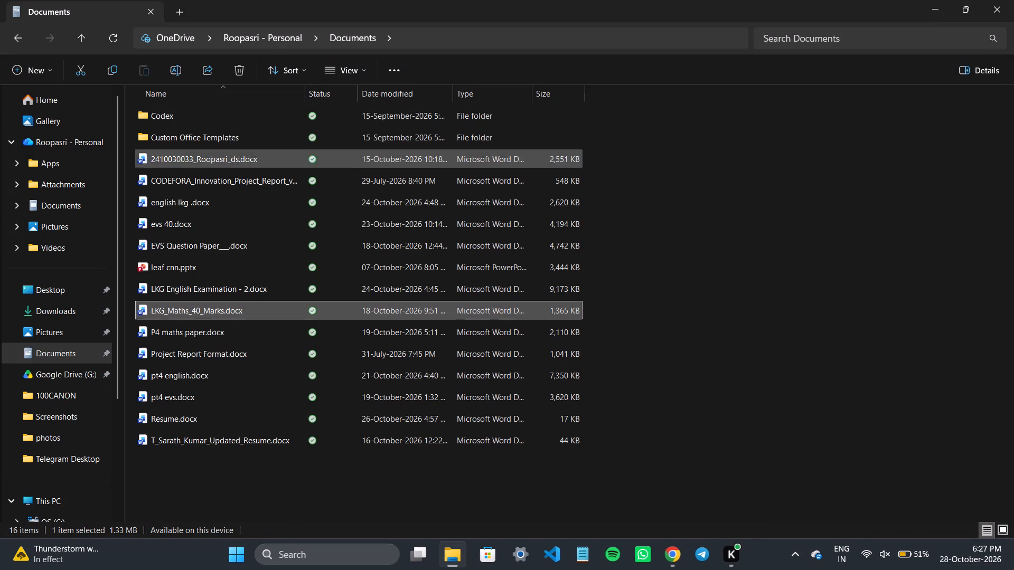
left_click(242, 67)
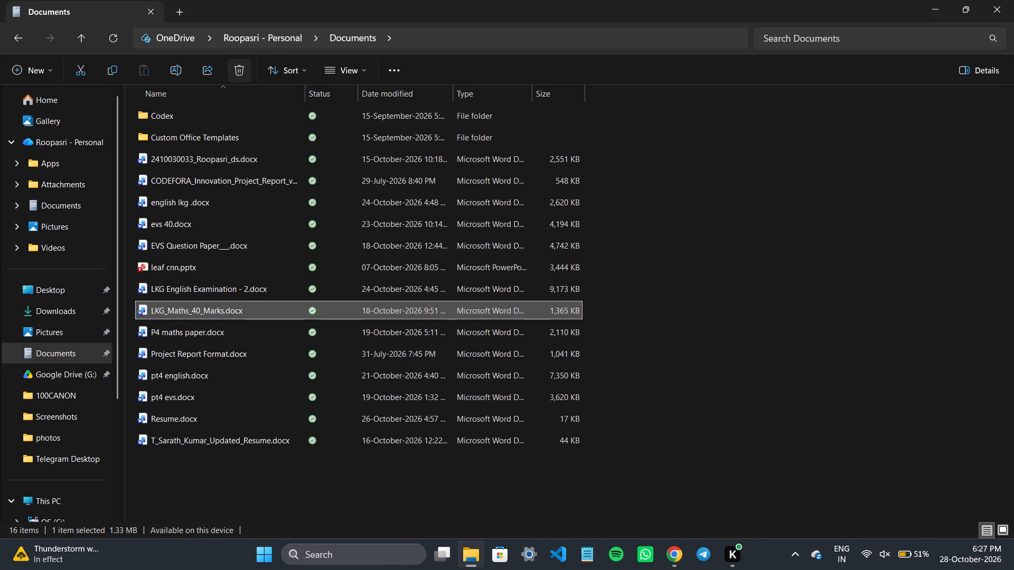
Open LKG English Examination - 2.docx and EVS Question Paper__.docx from the Documents folder, closing the LKG English paper.
double_click(215, 286)
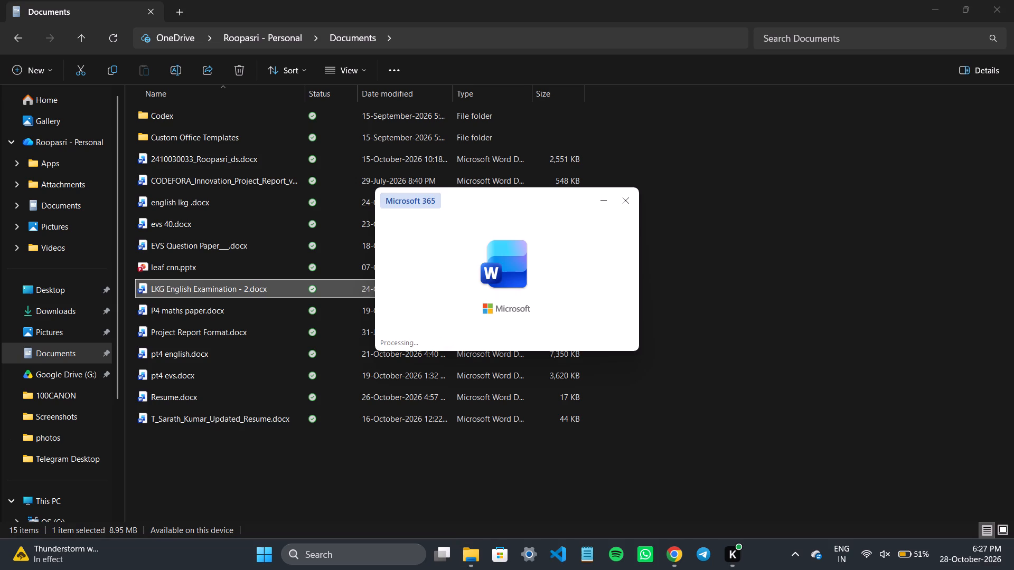
key("alt+Tab")
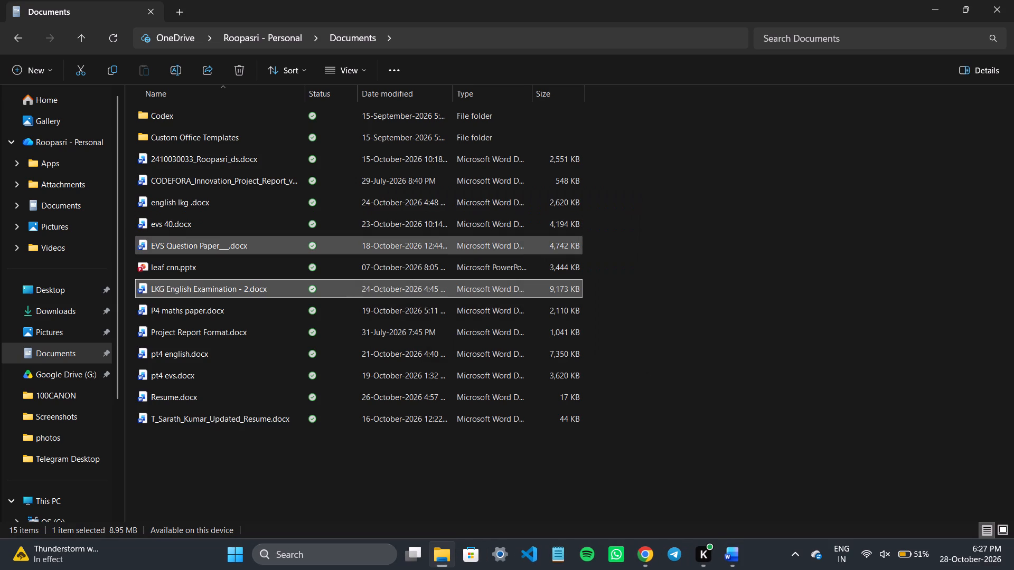
double_click(230, 245)
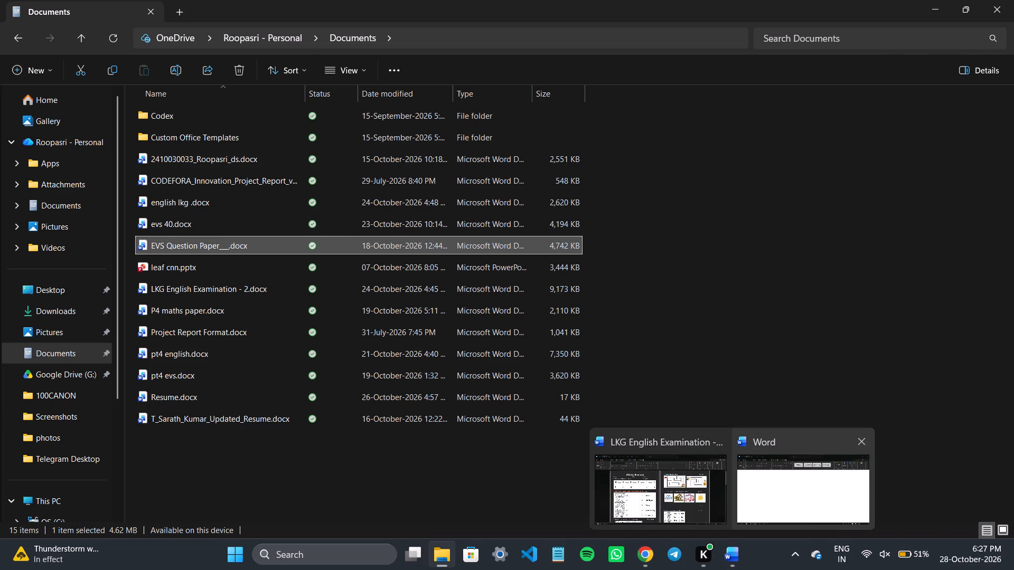
left_click(759, 487)
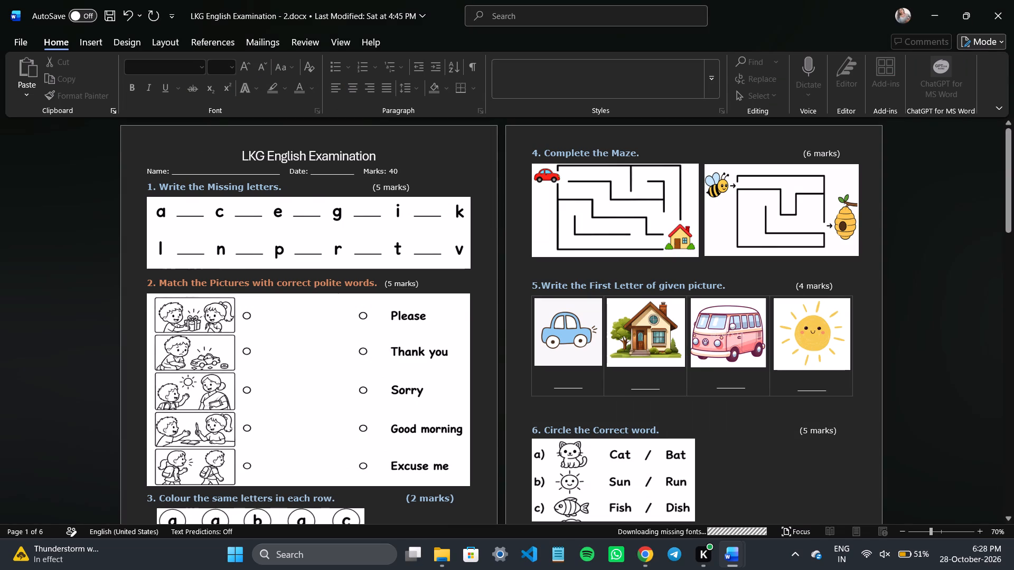
left_click(1013, 0)
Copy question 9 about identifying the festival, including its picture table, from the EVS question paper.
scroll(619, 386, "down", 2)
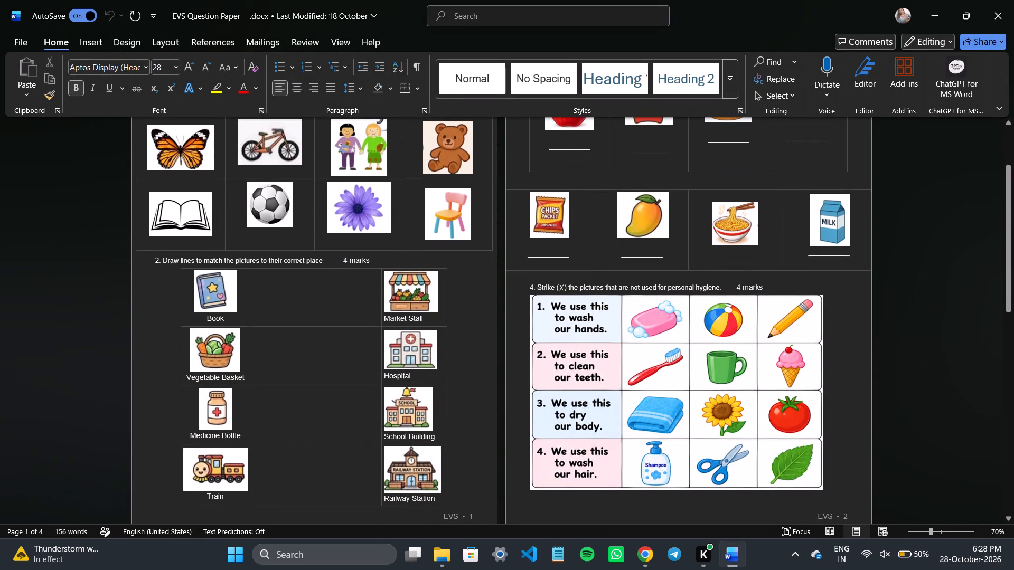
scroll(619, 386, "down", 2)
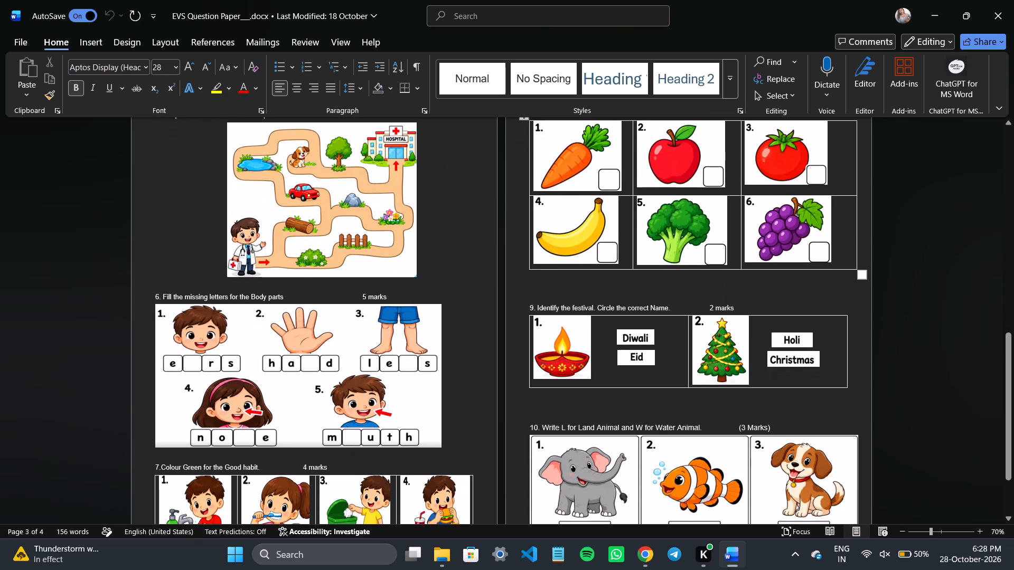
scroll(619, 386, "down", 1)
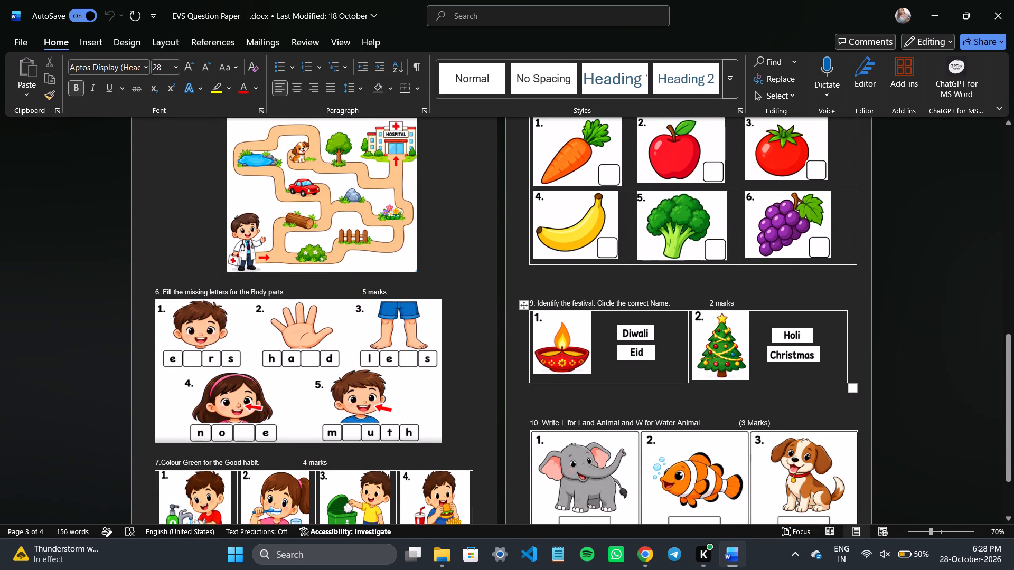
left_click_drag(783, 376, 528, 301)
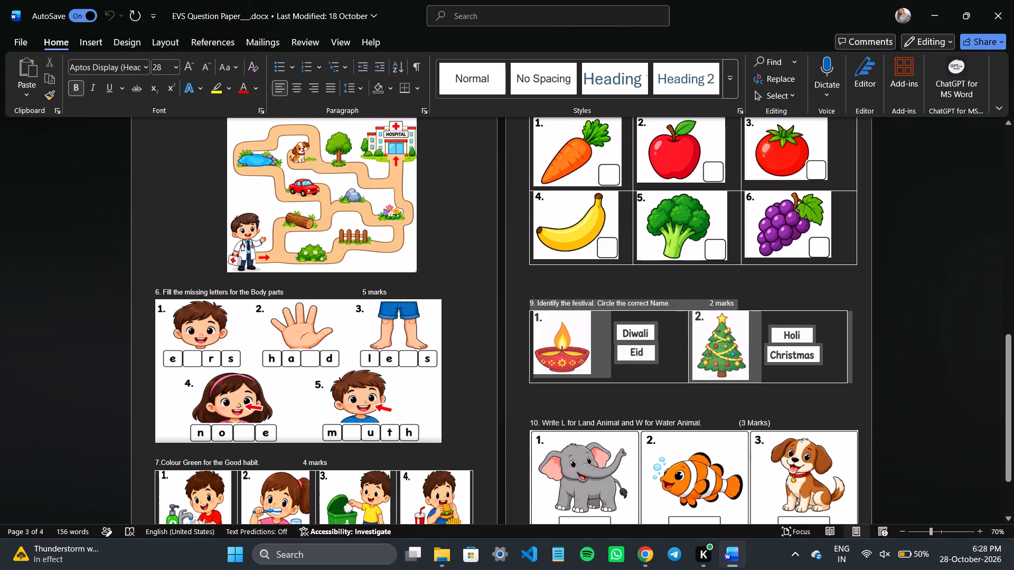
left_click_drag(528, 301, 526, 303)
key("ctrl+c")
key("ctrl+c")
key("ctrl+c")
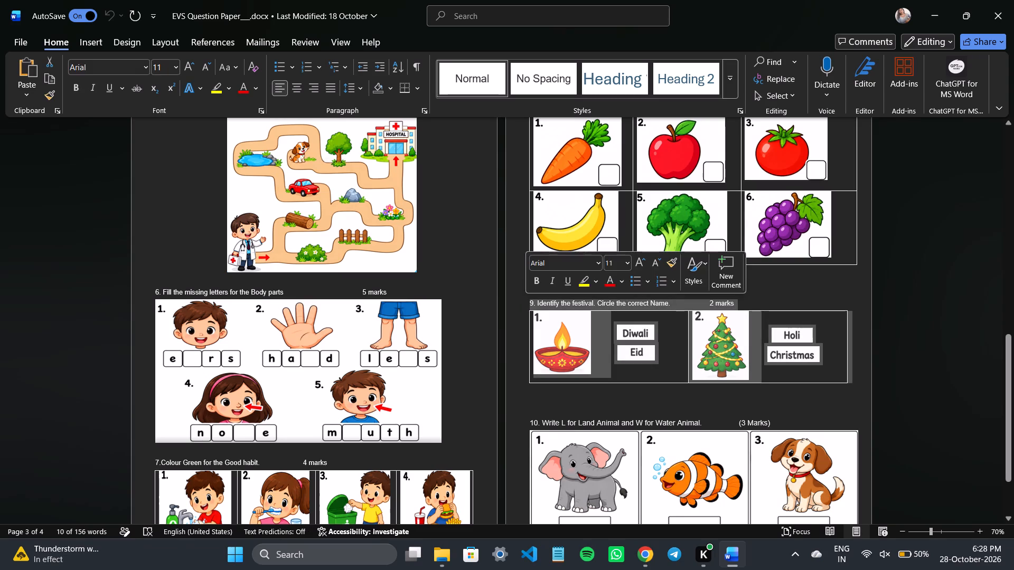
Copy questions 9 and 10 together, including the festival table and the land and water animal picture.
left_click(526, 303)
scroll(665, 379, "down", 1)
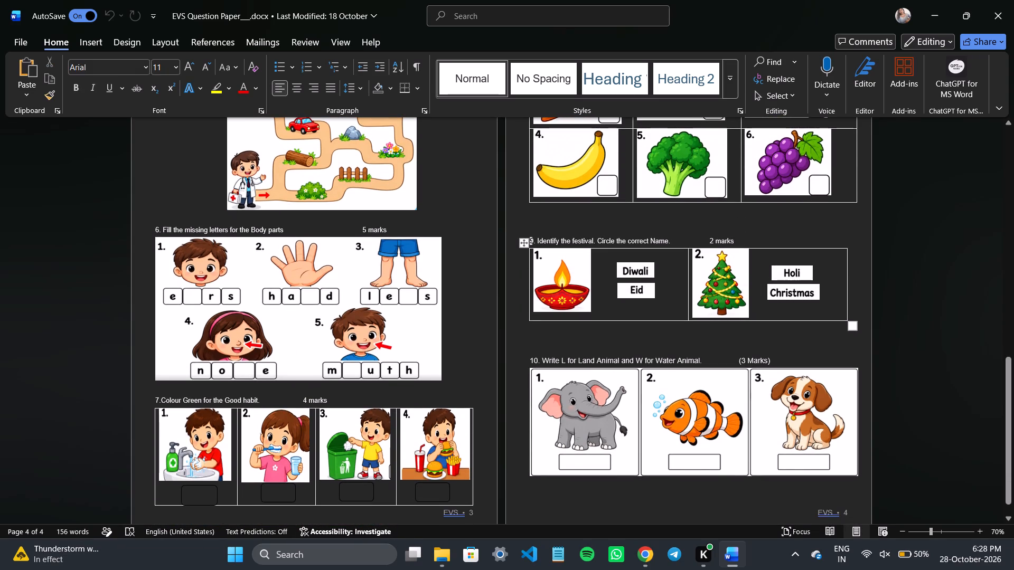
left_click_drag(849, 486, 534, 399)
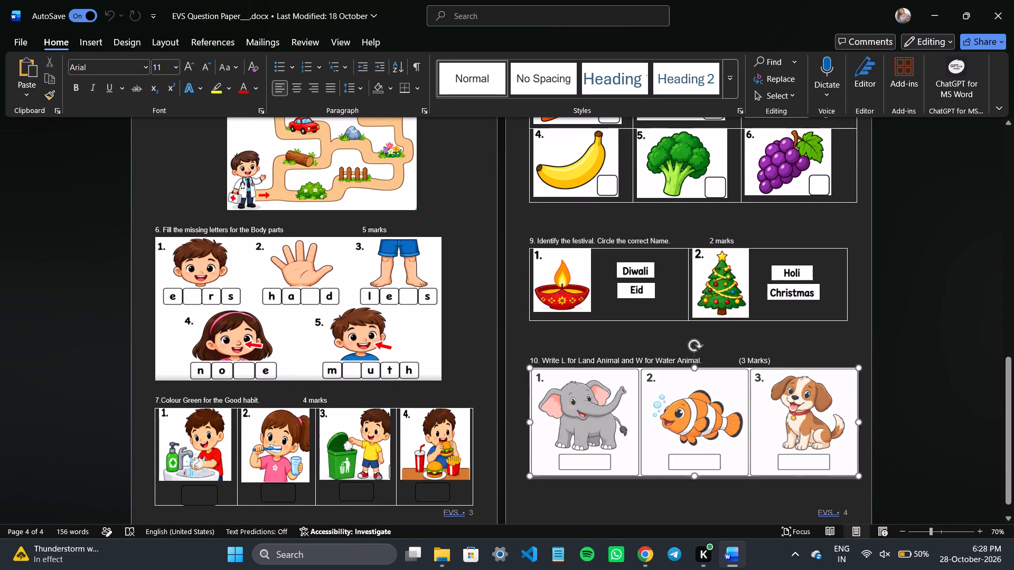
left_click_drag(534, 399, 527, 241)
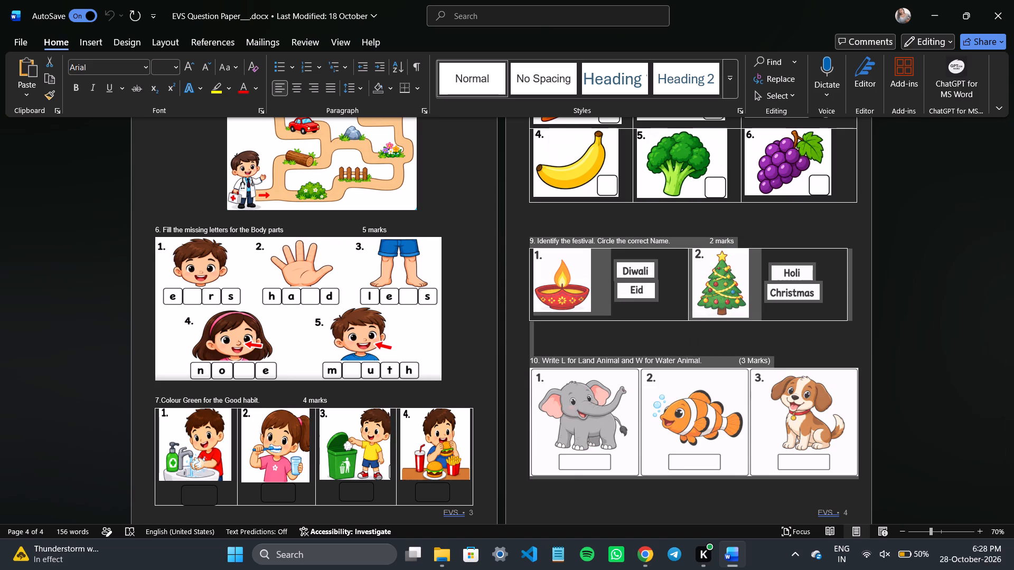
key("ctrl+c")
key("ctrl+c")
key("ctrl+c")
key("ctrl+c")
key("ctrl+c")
Look back over the questions in the EVS paper, ending at the animal picture in question 10.
scroll(527, 241, "up", 1)
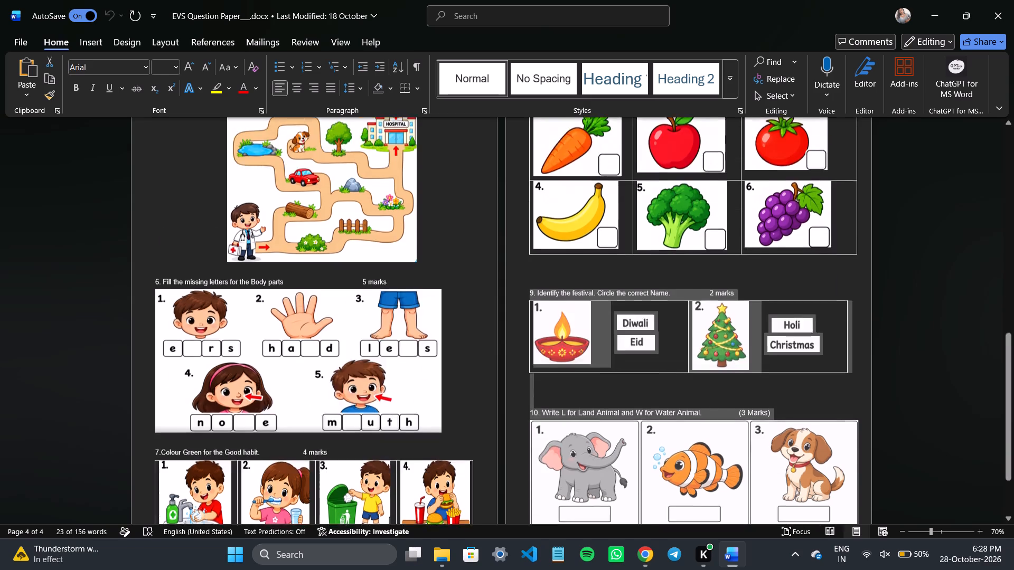
scroll(527, 241, "up", 1)
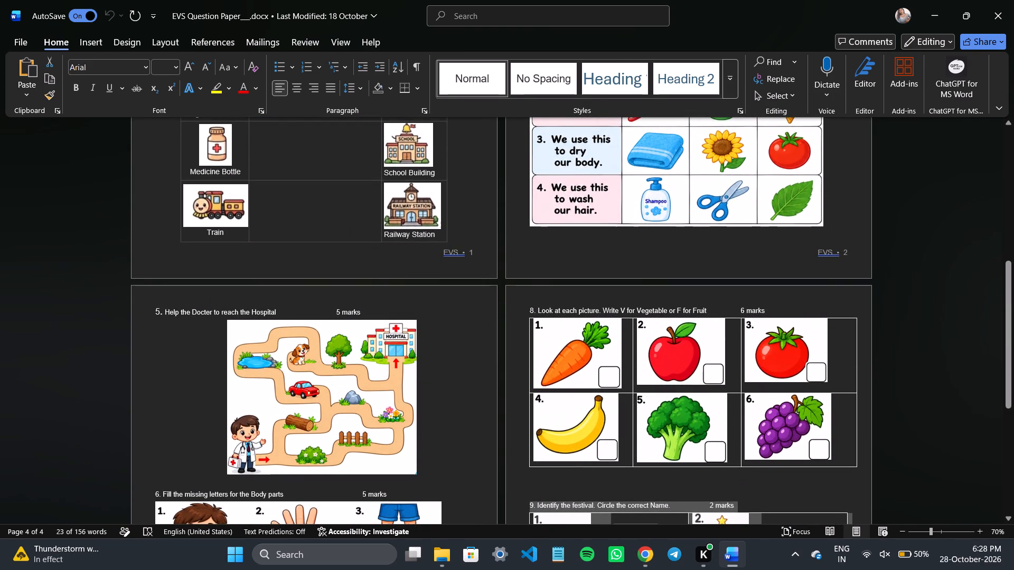
scroll(527, 241, "up", 3)
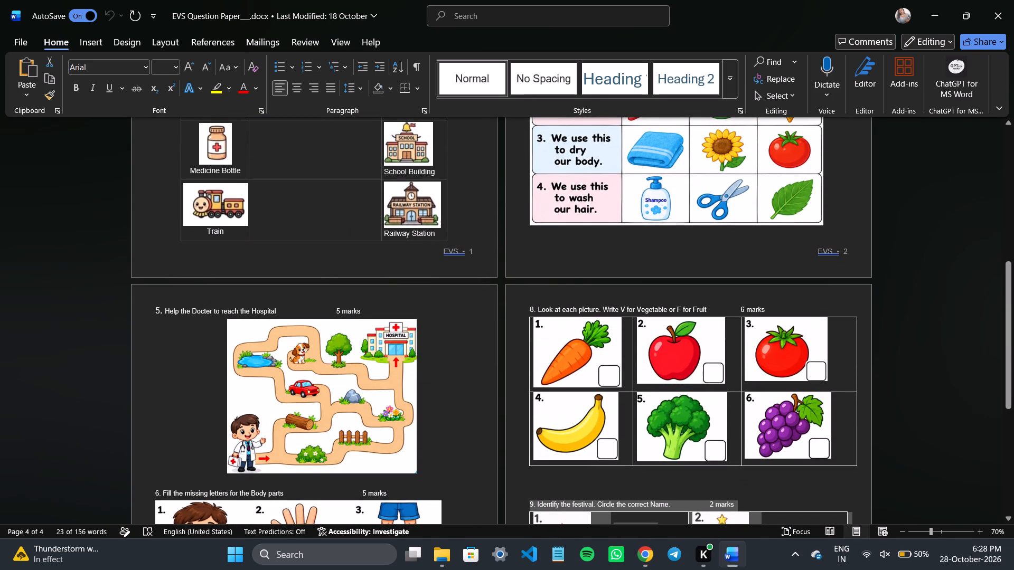
scroll(527, 241, "up", 1)
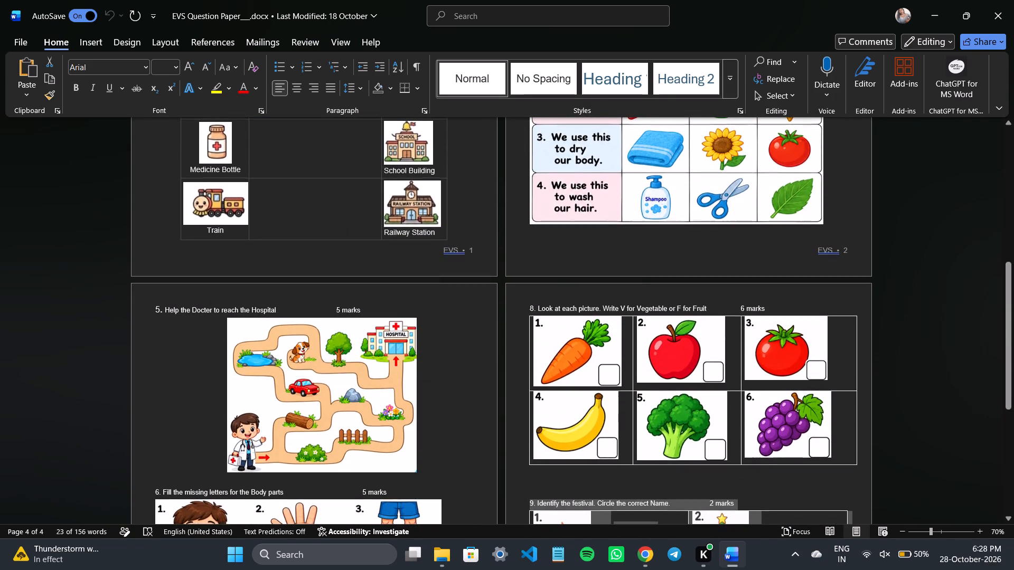
scroll(527, 241, "up", 2)
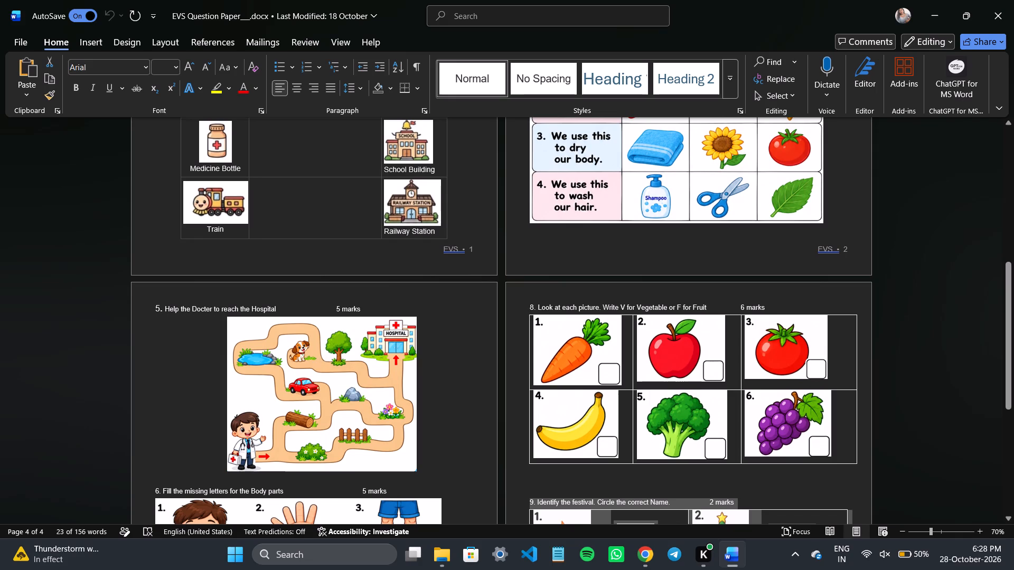
scroll(527, 241, "up", 2)
scroll(527, 241, "down", 1)
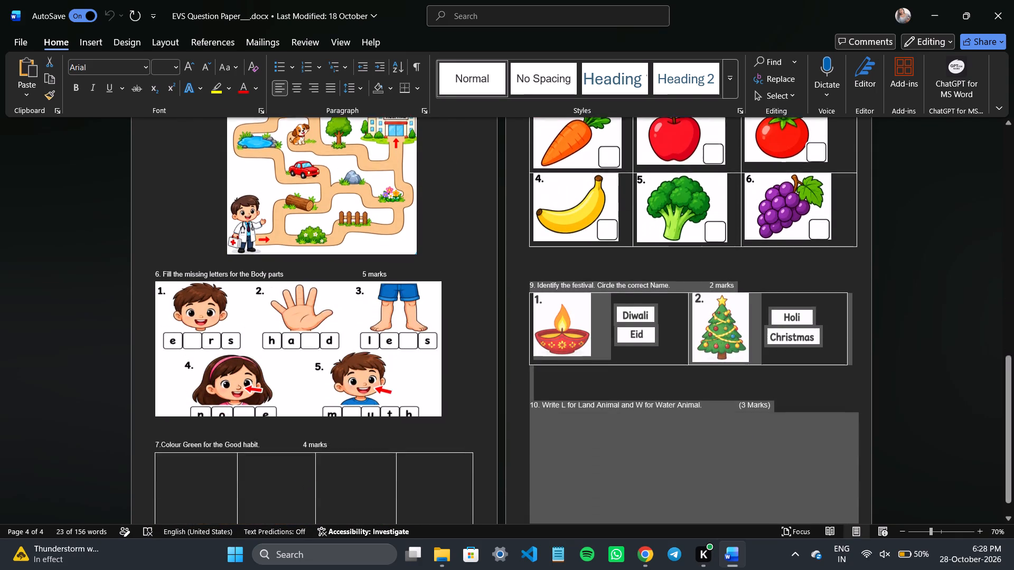
left_click(624, 283)
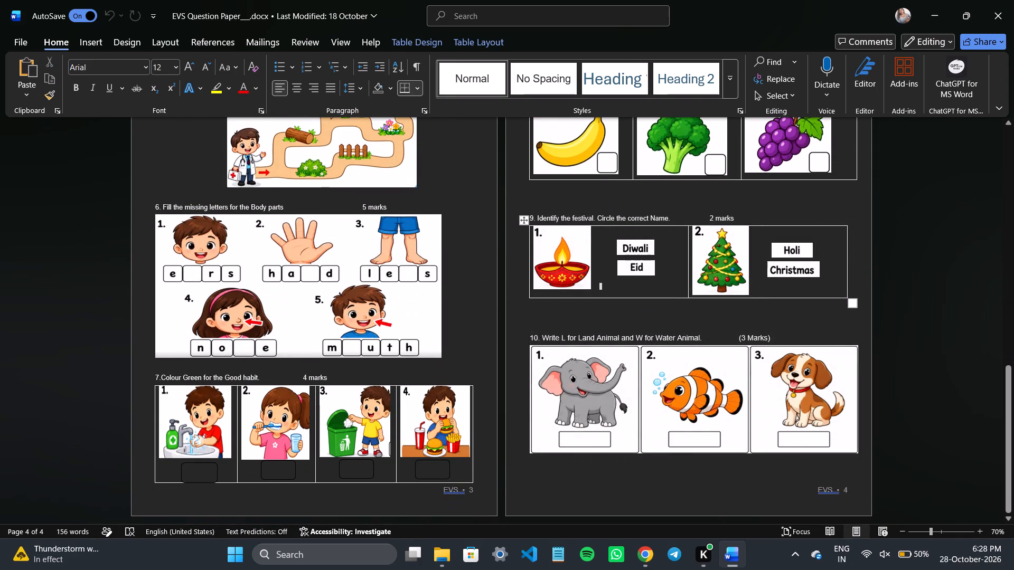
left_click(857, 447)
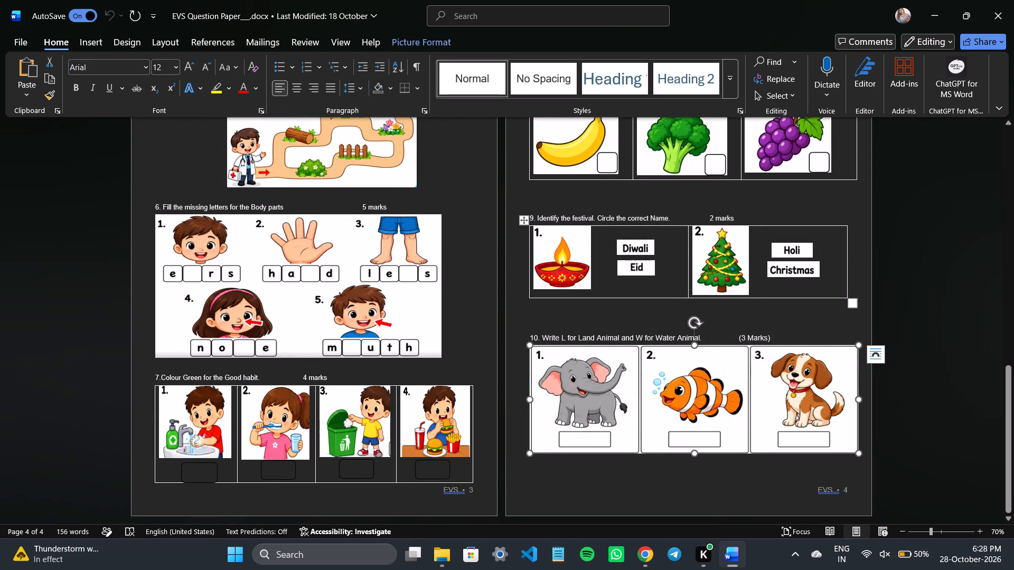
left_click(862, 452)
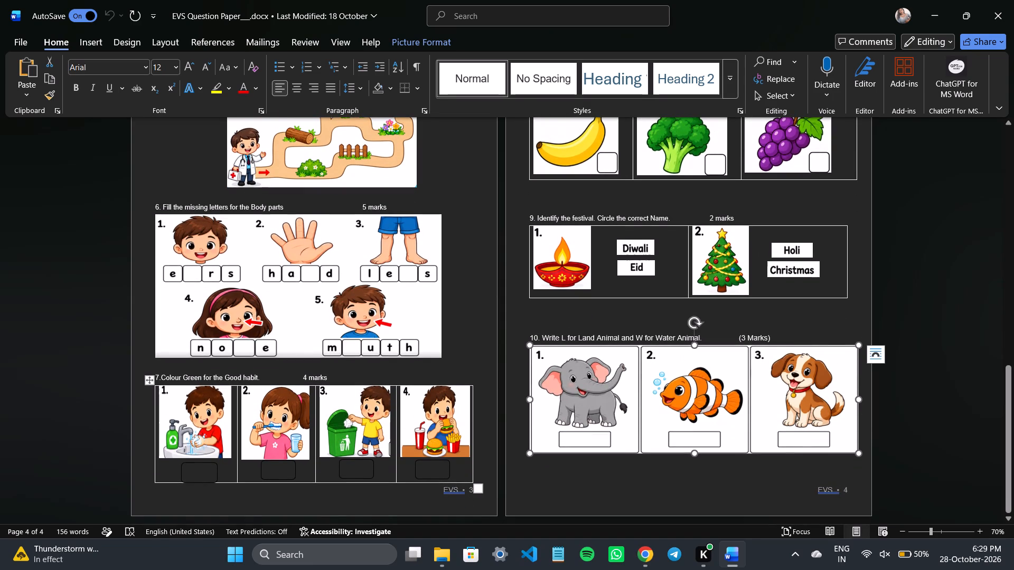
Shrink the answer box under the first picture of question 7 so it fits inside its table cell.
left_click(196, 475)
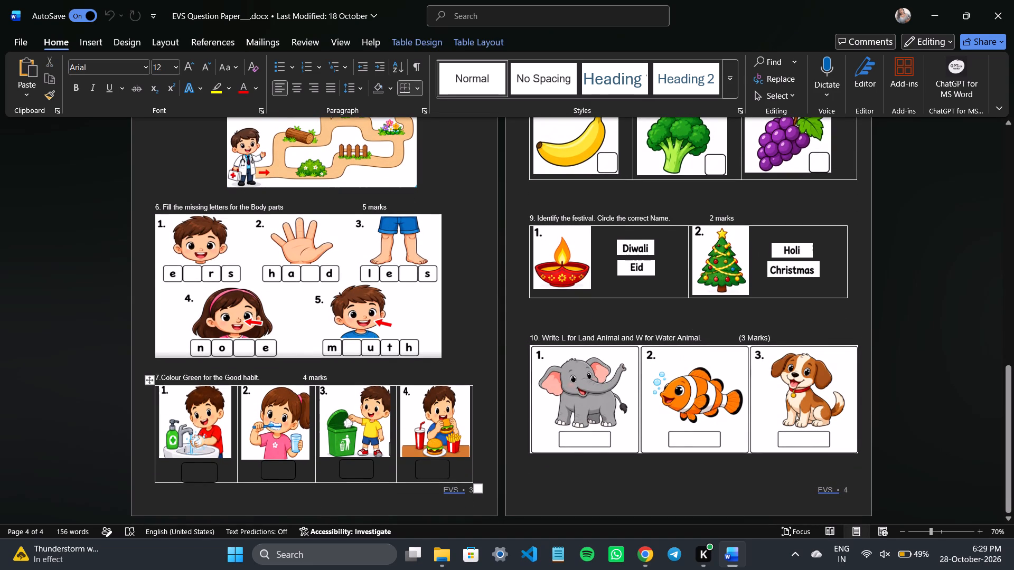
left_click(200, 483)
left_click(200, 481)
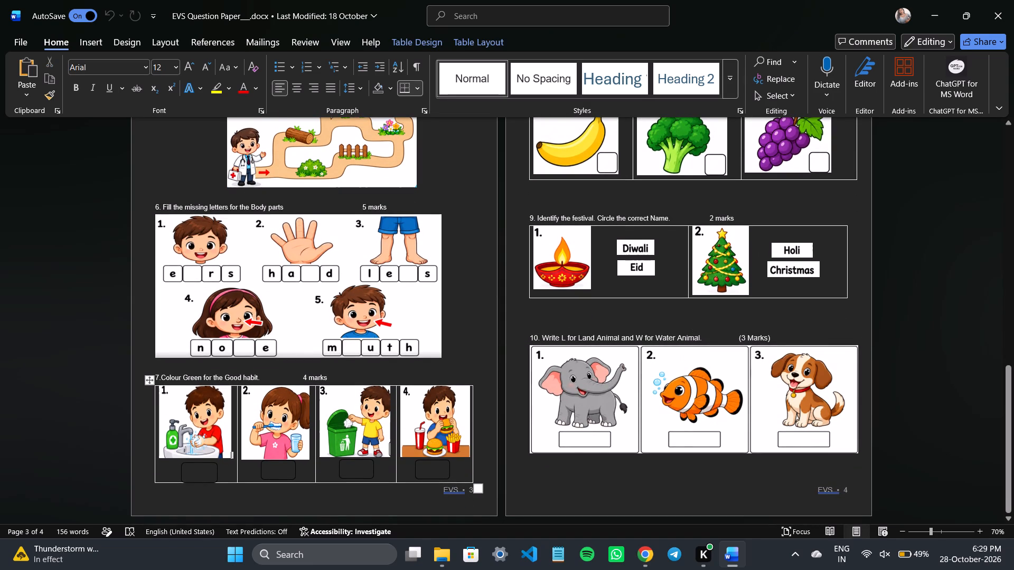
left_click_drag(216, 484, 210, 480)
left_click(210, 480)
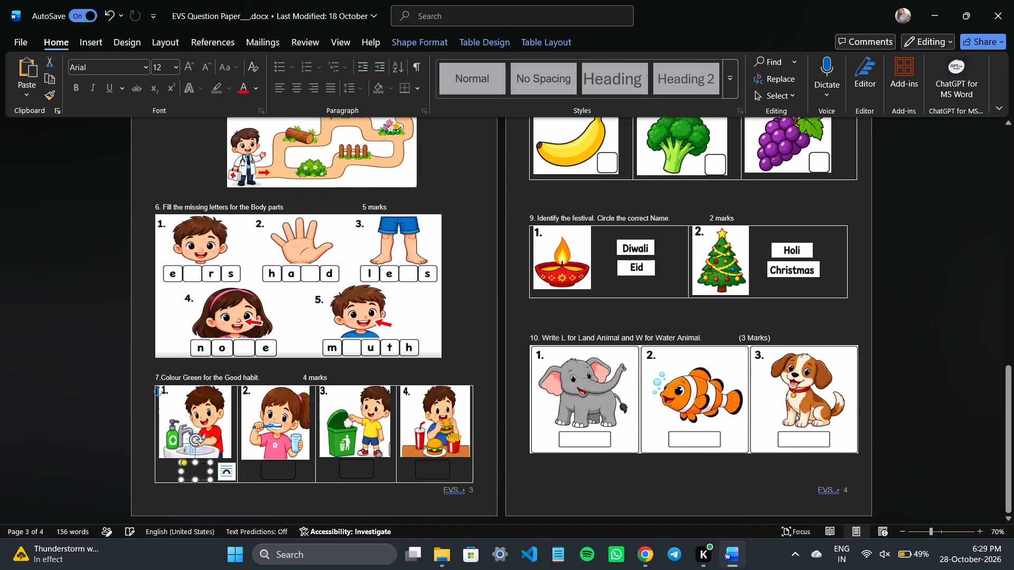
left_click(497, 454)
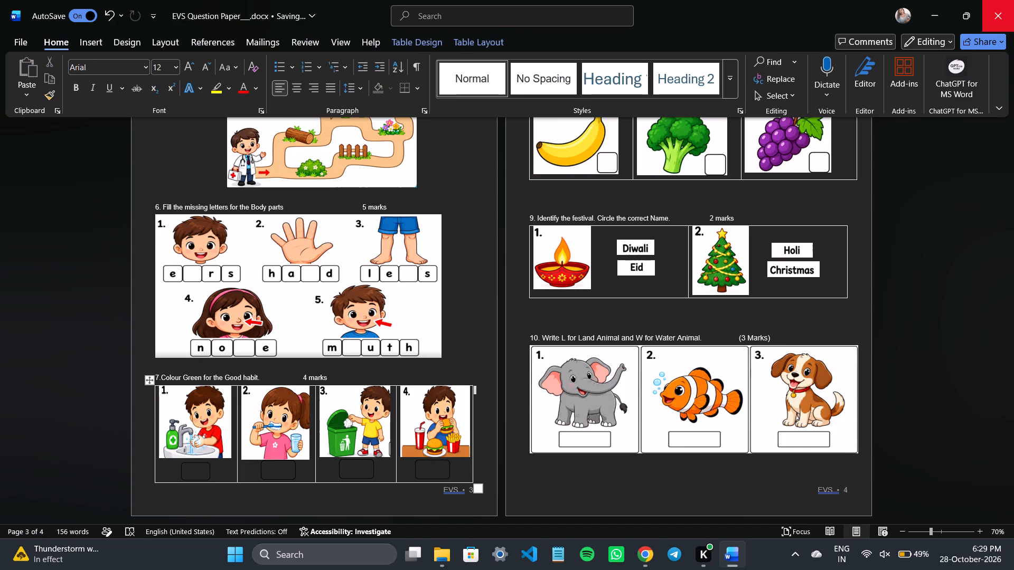
Close EVS Question Paper__.docx, delete the file from the Documents folder and decline keeping the last copied item.
left_click(1013, 0)
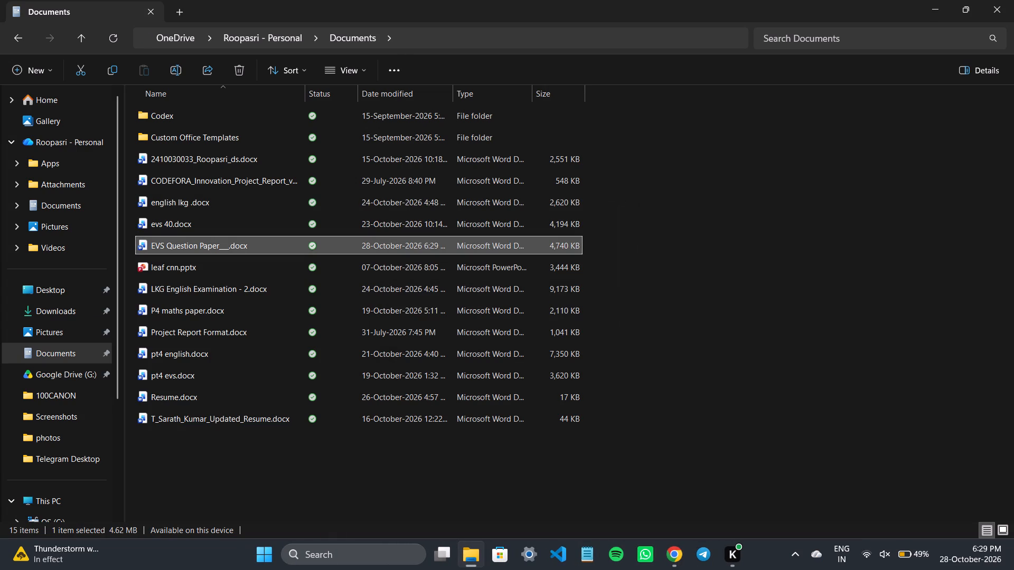
left_click(241, 72)
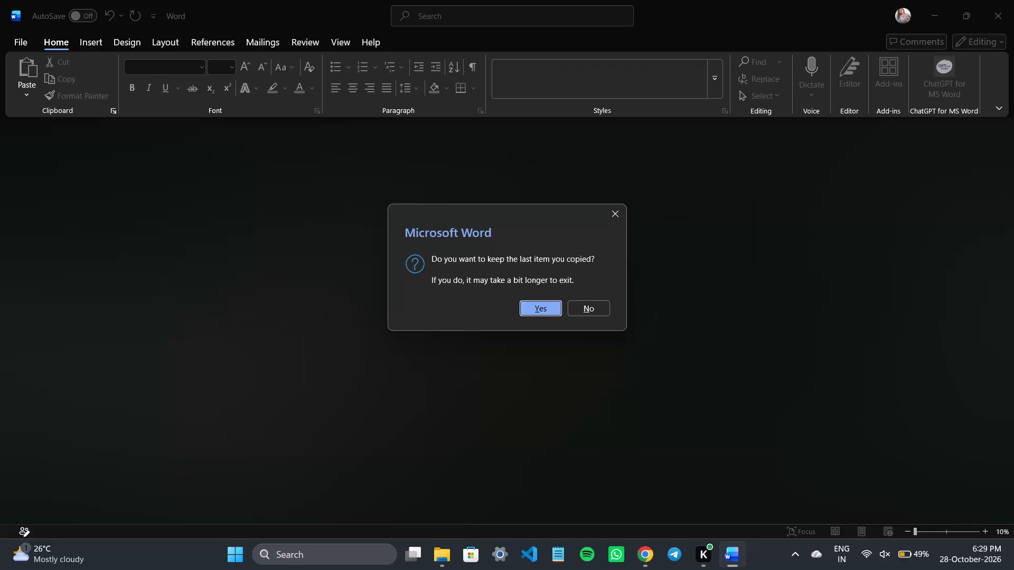
left_click(592, 310)
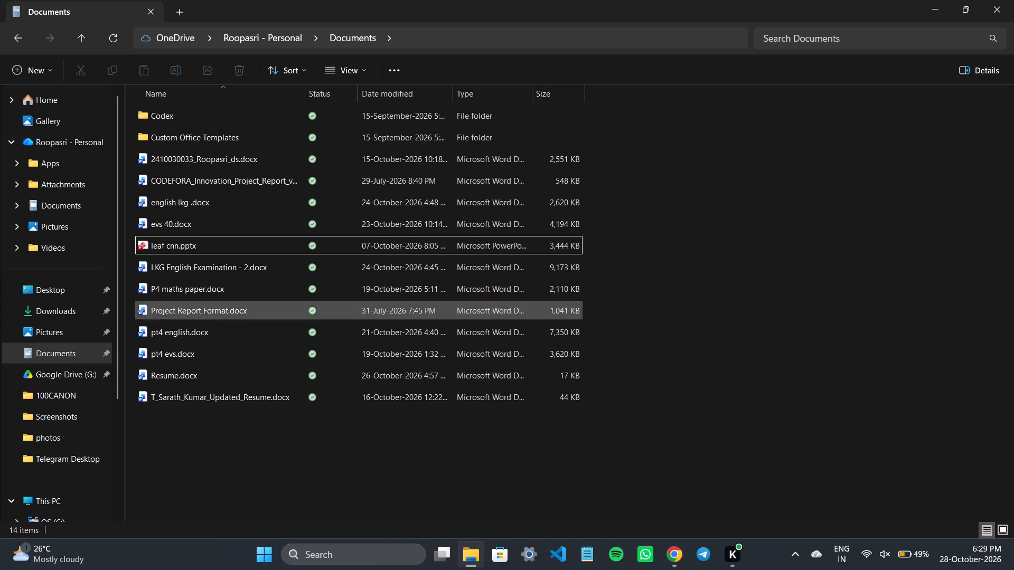
Open evs 40.docx from the Documents folder and look through its questions on all pages.
left_click(153, 223)
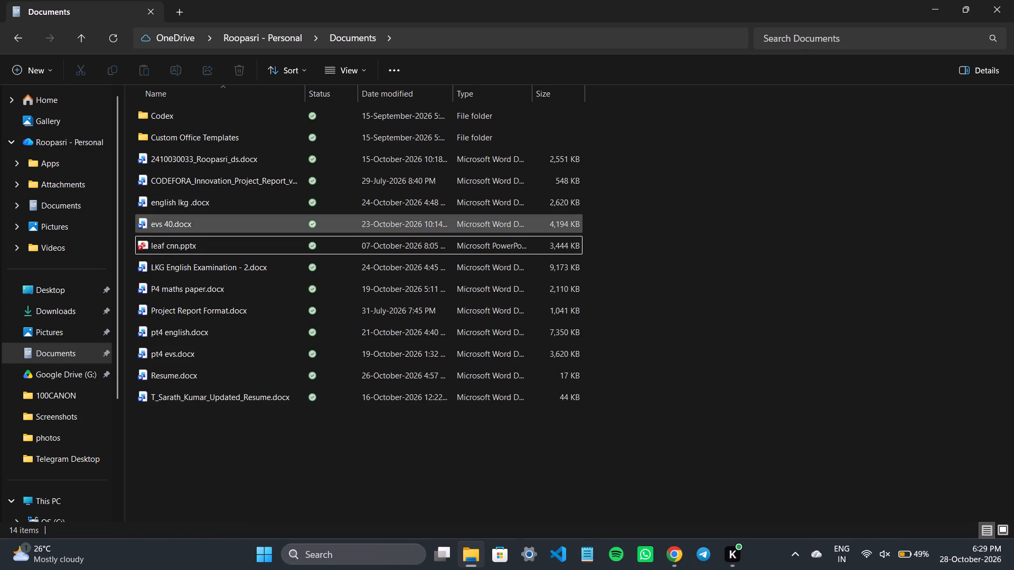
double_click(175, 221)
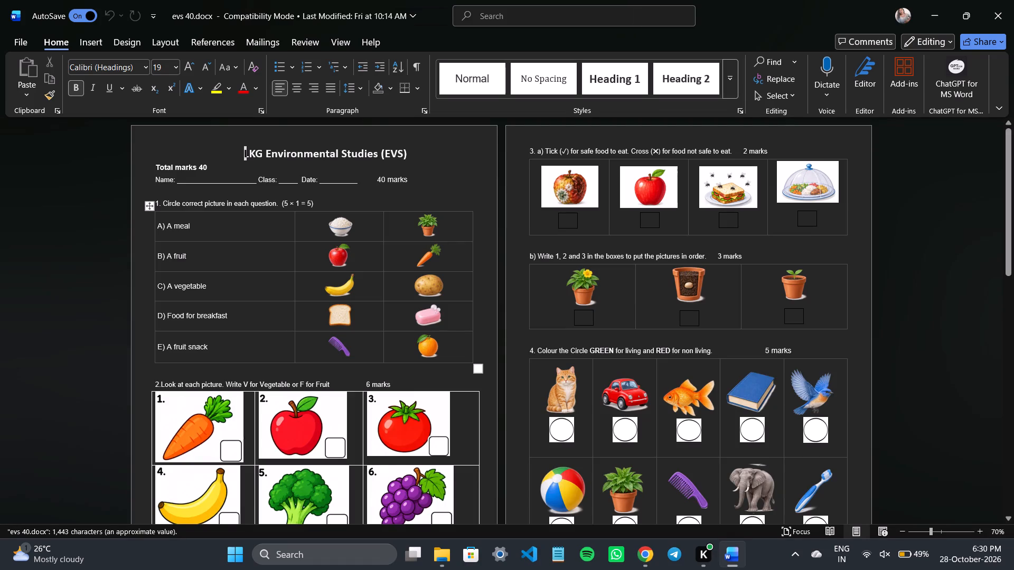
scroll(506, 328, "down", 1)
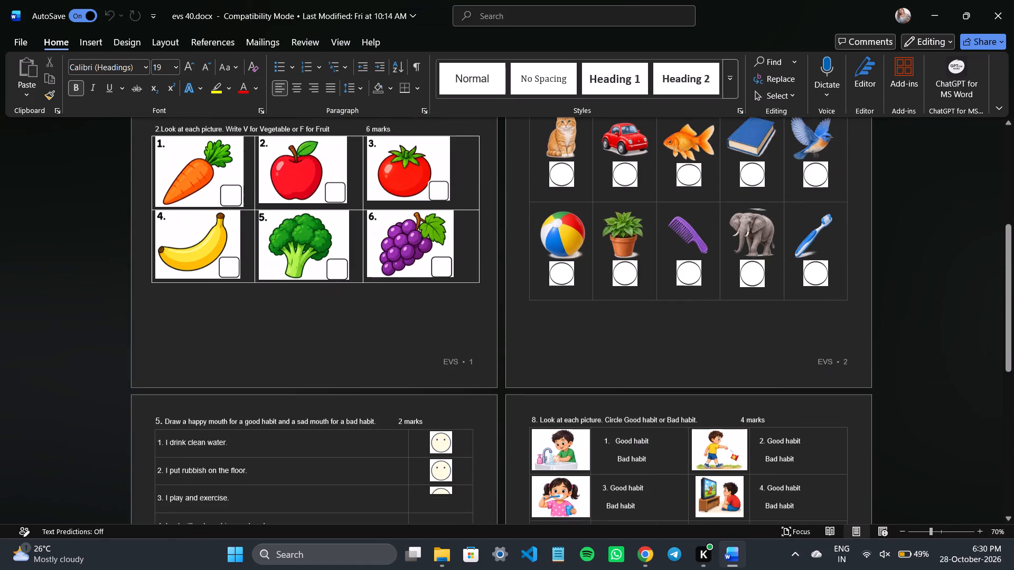
scroll(506, 328, "down", 2)
scroll(506, 328, "up", 1)
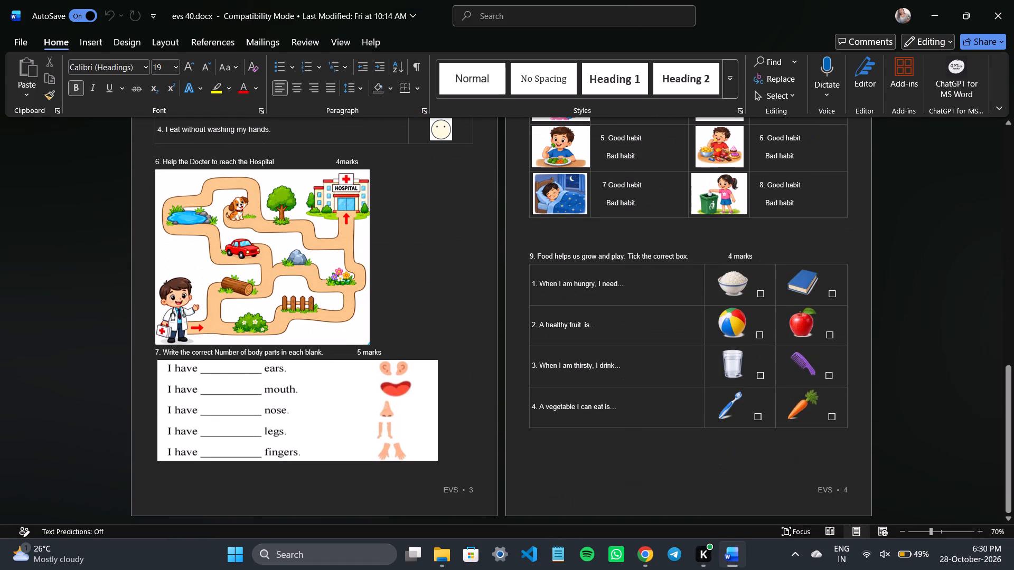
scroll(506, 328, "up", 1)
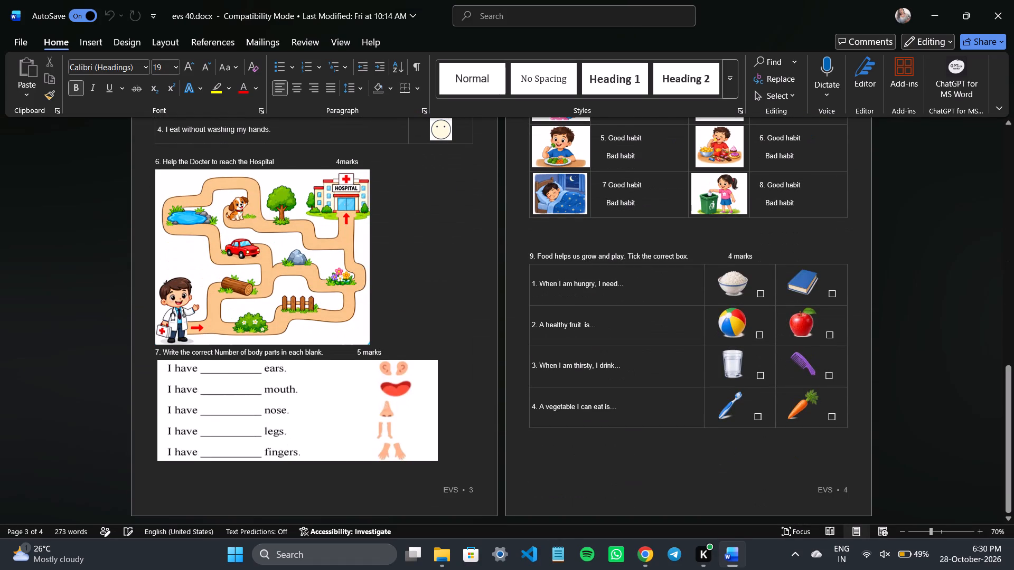
scroll(506, 328, "up", 5)
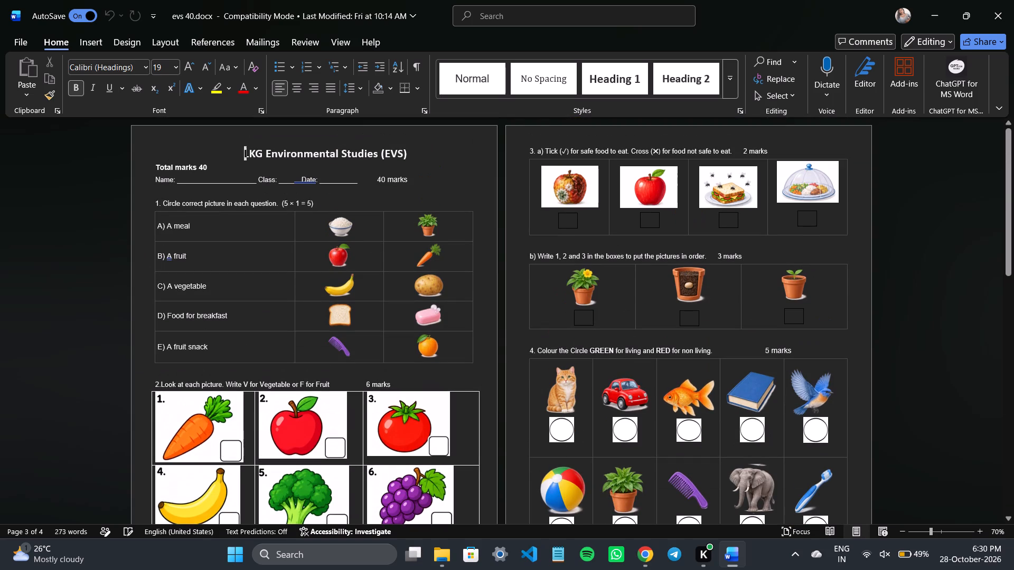
Close evs 40.docx and delete the file from the Documents folder.
left_click(1013, 0)
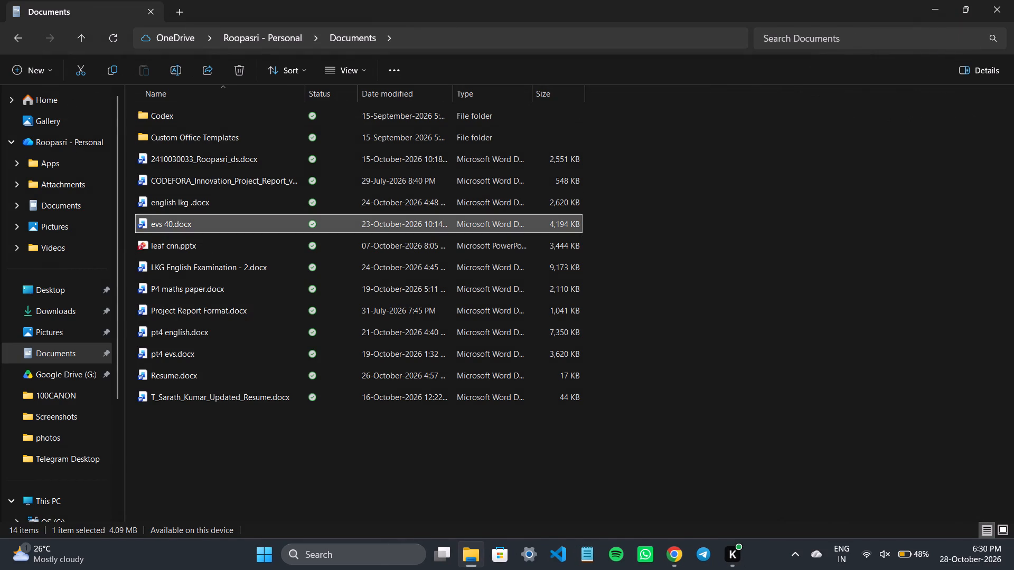
left_click(241, 71)
Open english lkg .docx from the Documents folder and look through the LKG English Examination questions.
left_click(220, 200)
double_click(220, 200)
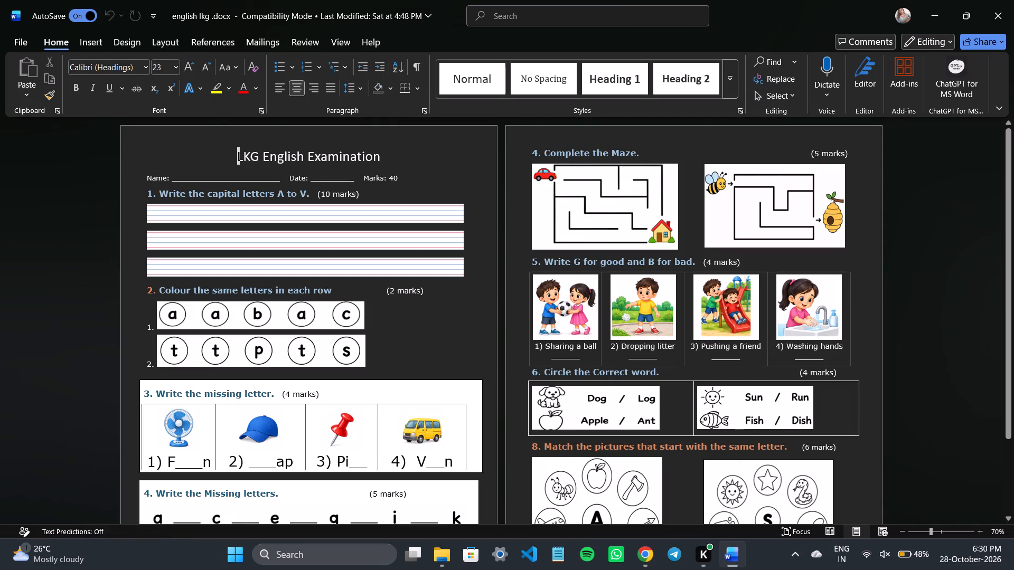
scroll(253, 298, "down", 2)
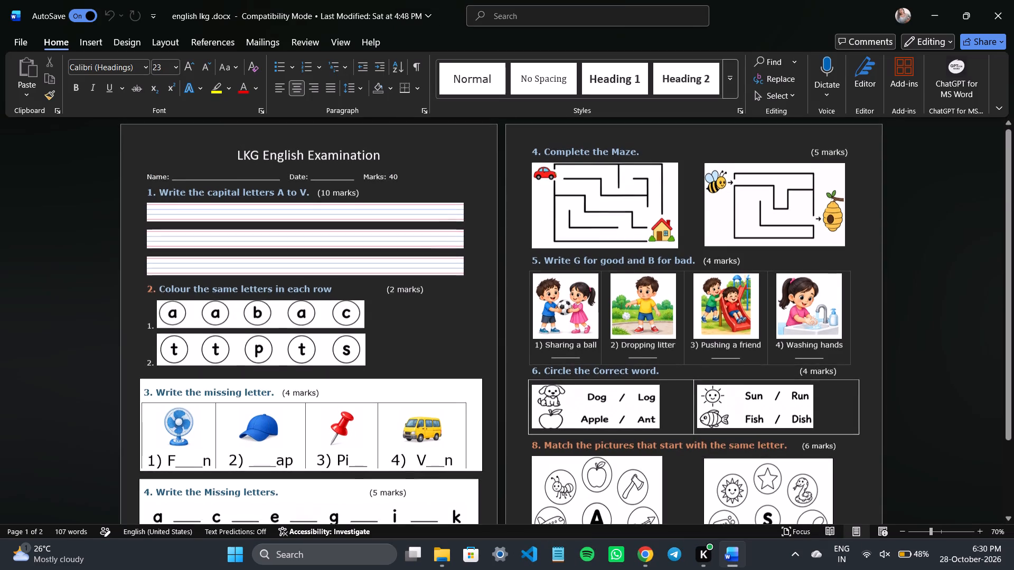
scroll(253, 298, "down", 1)
scroll(253, 298, "up", 1)
scroll(253, 298, "down", 1)
scroll(253, 298, "up", 1)
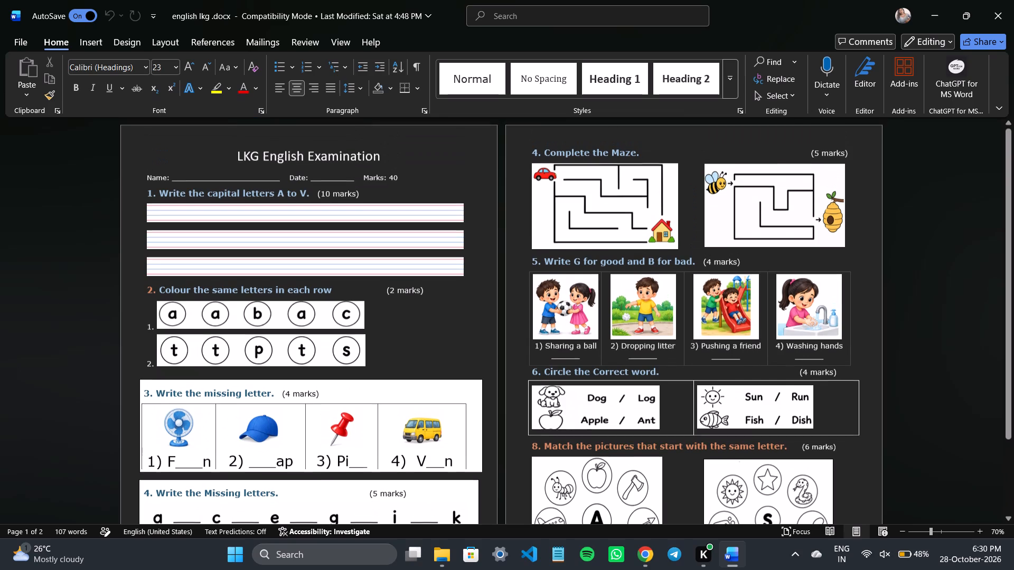
scroll(253, 298, "up", 1)
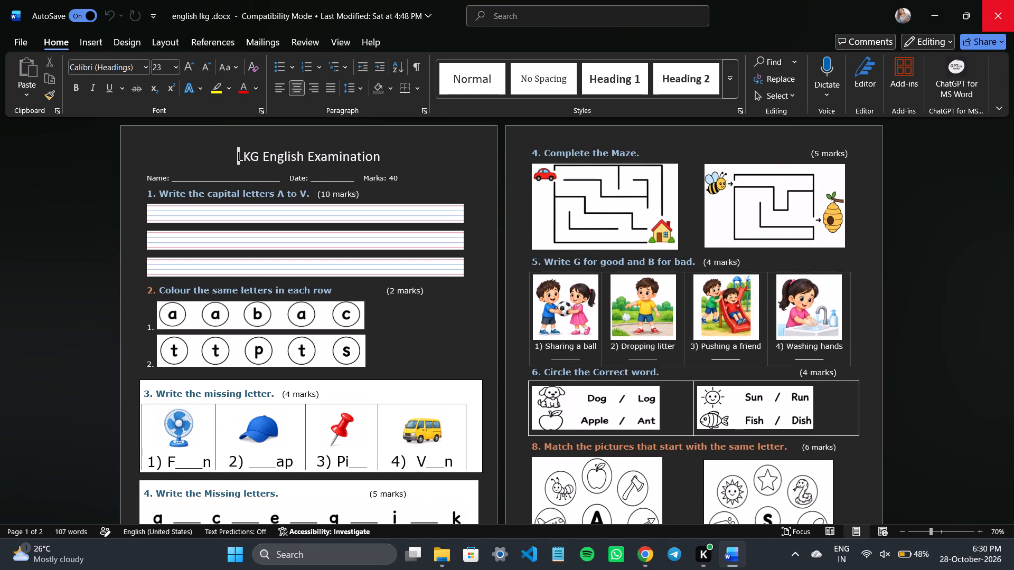
Close english lkg .docx and delete the file from the Documents folder.
left_click(1013, 0)
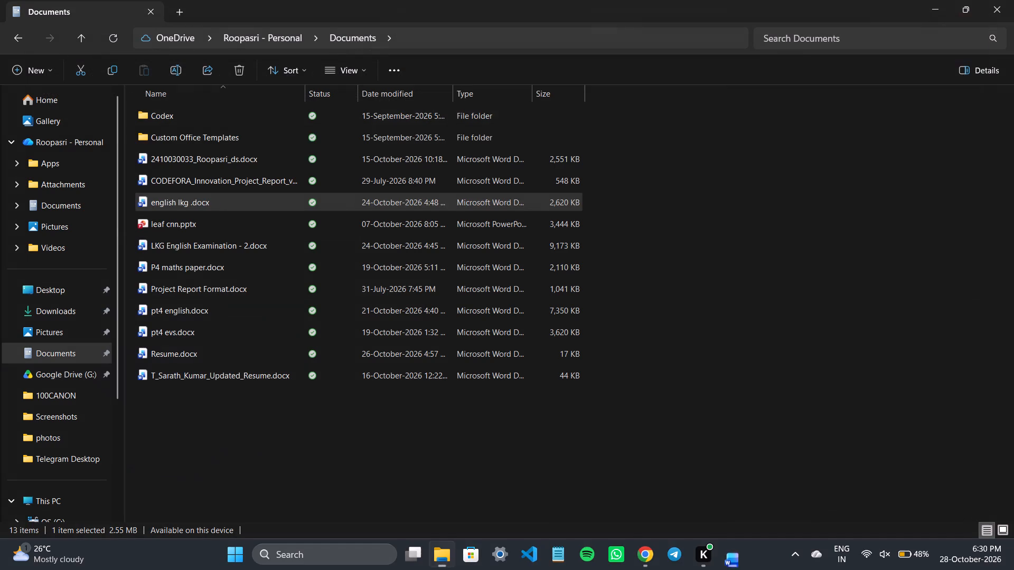
left_click(238, 72)
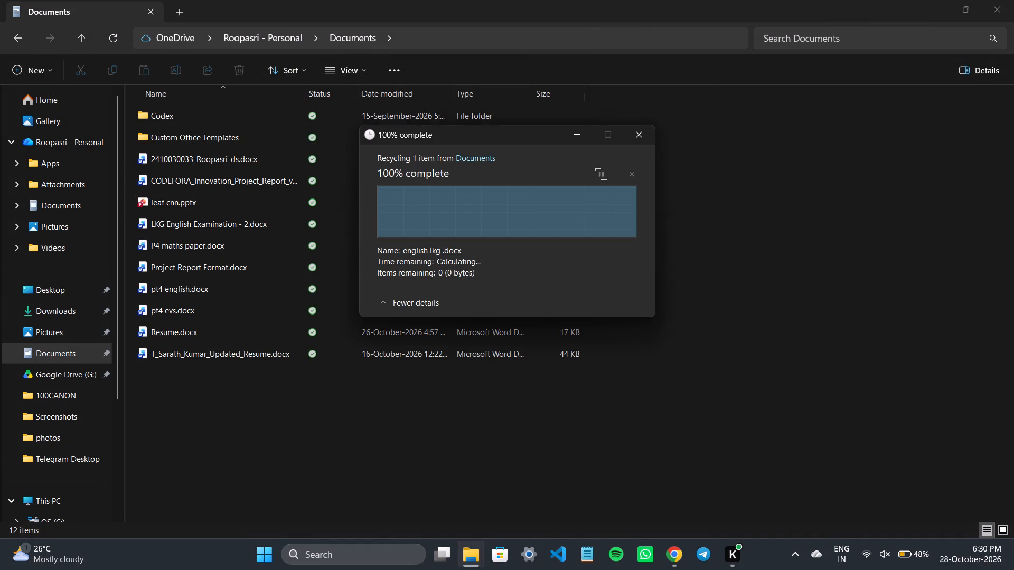
Open P4 maths paper.docx from the Documents folder.
left_click(189, 248)
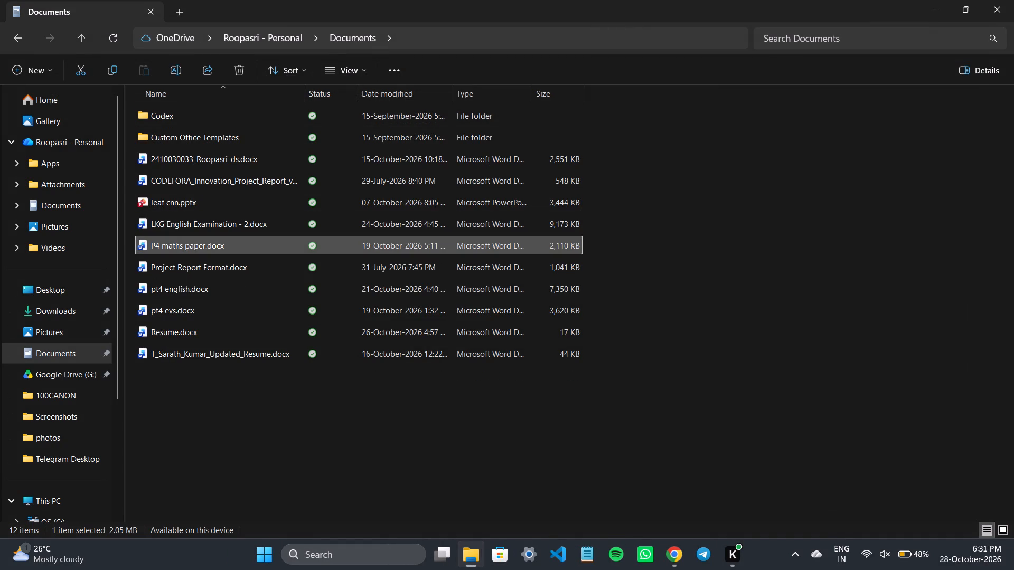
double_click(189, 248)
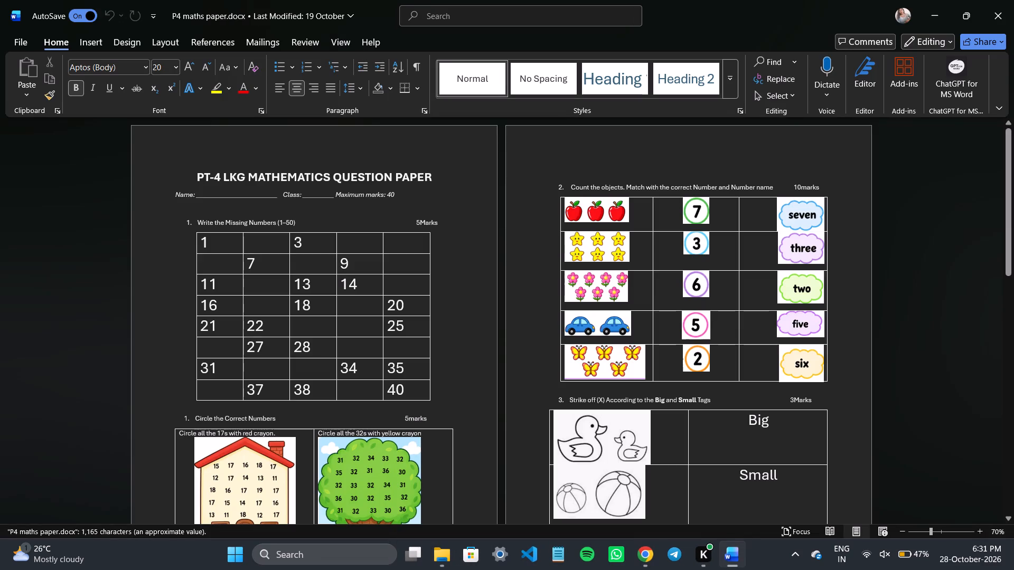
Change the number range in the "Write the Missing Numbers" heading of question 1 to 1–40.
scroll(379, 241, "up", 3, "ctrl")
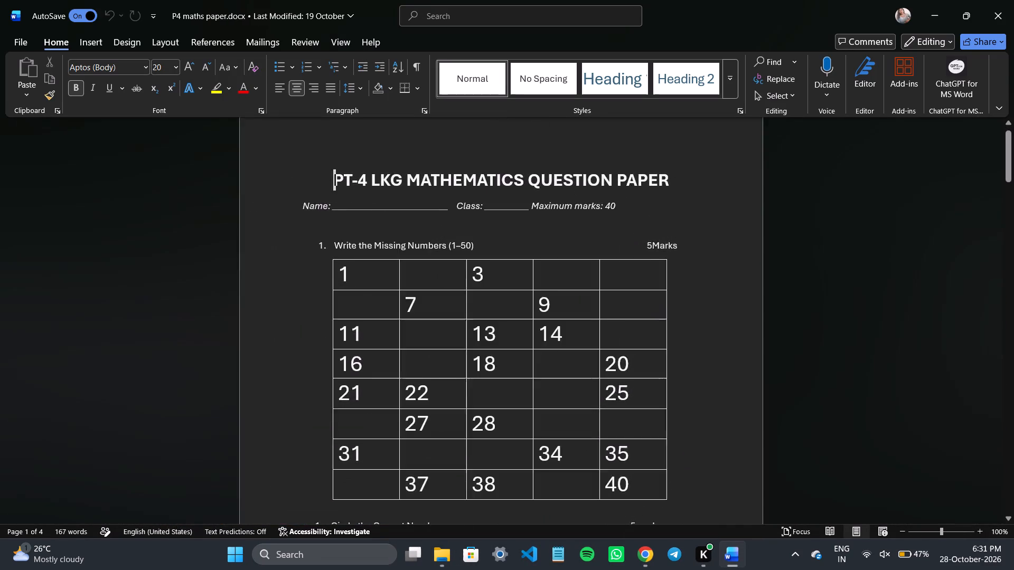
scroll(379, 241, "down", 1, "ctrl")
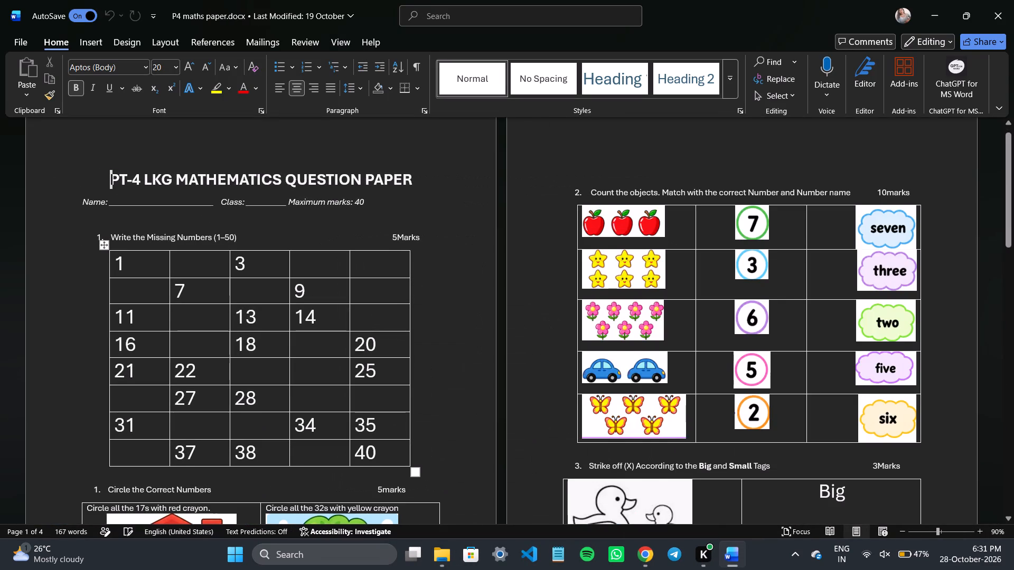
scroll(391, 269, "up", 3, "ctrl")
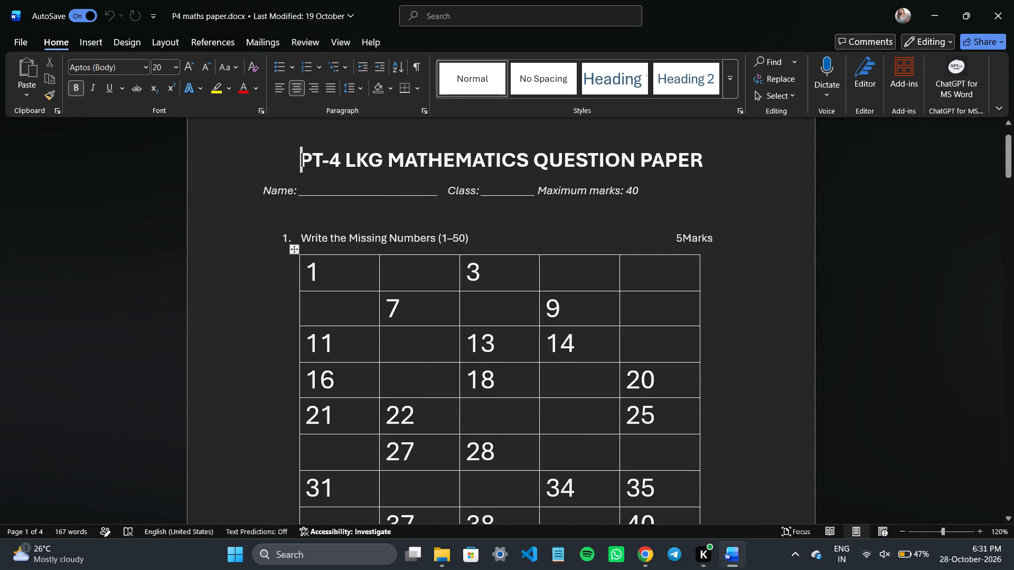
scroll(391, 269, "down", 1, "ctrl")
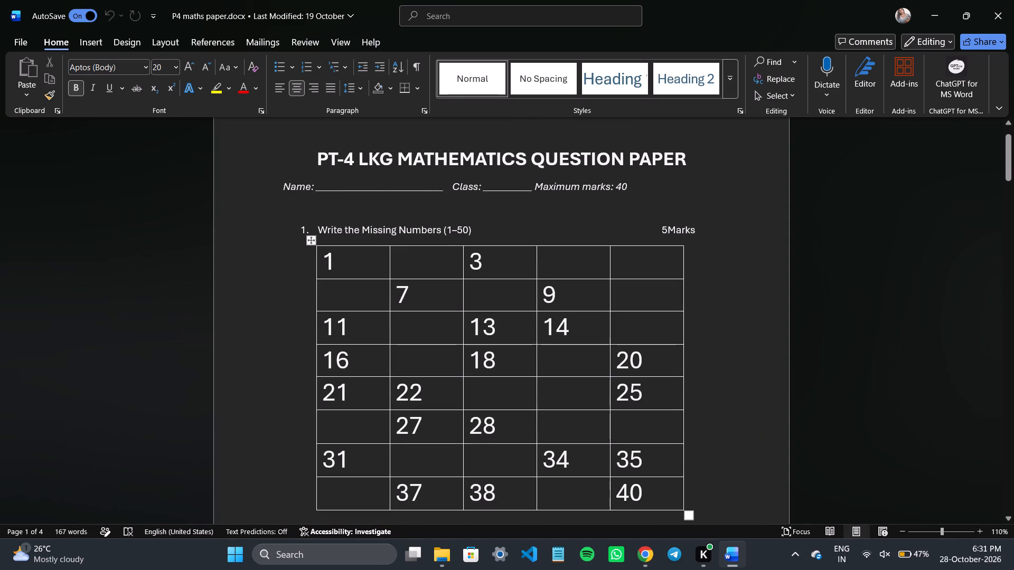
left_click(468, 229)
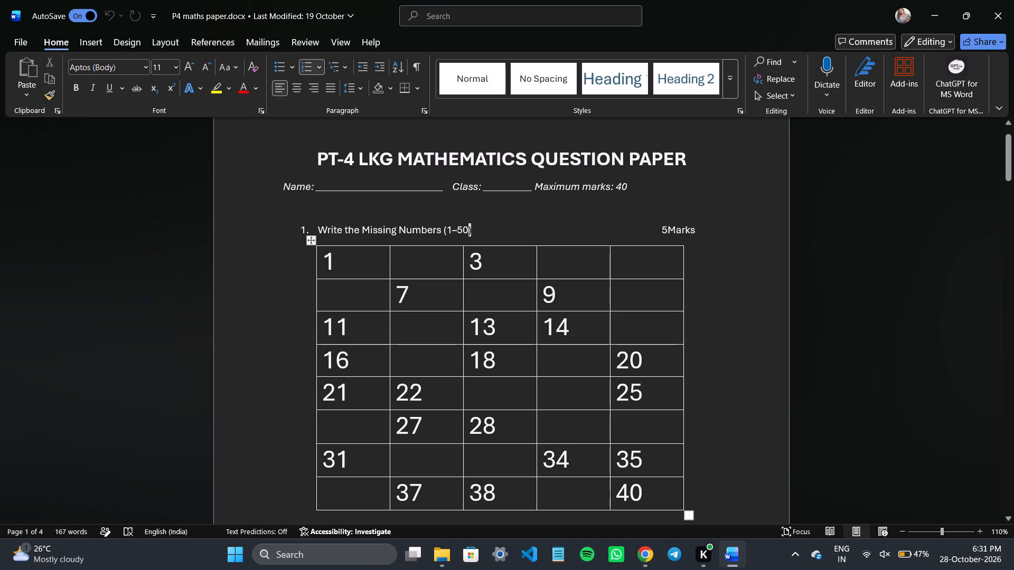
scroll(655, 507, "down", 1)
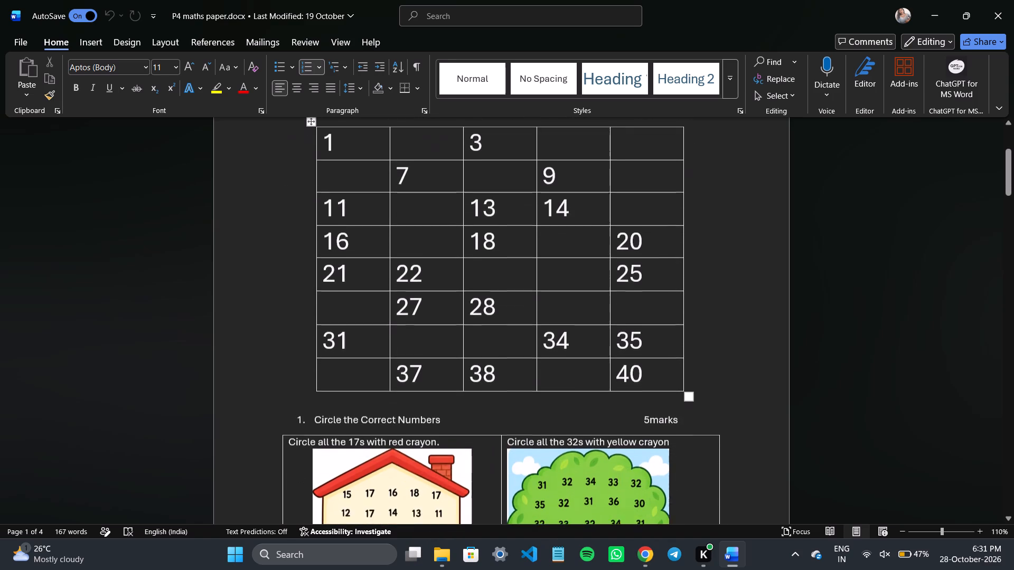
scroll(655, 507, "down", 1)
scroll(655, 507, "up", 1)
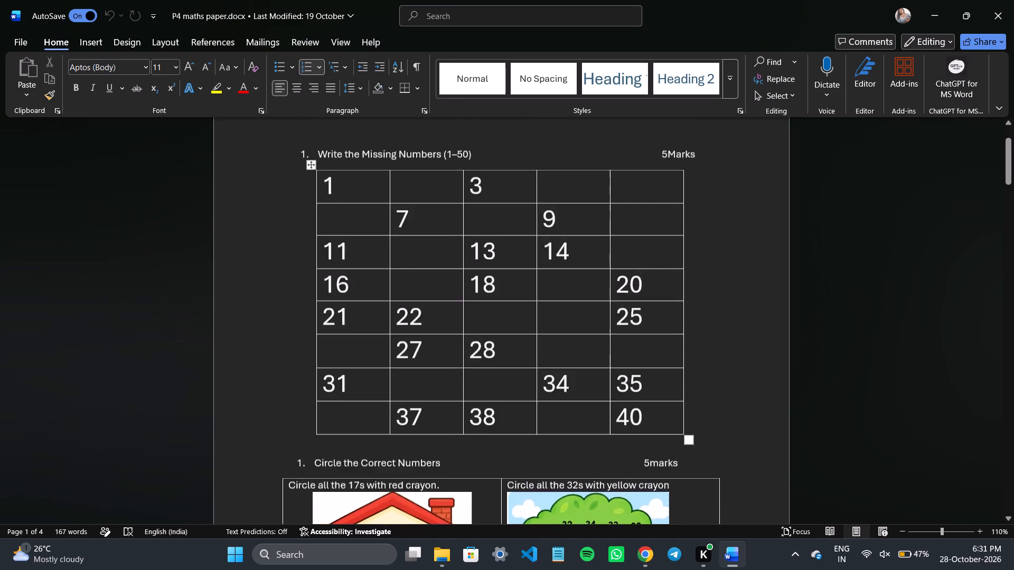
scroll(655, 507, "up", 1)
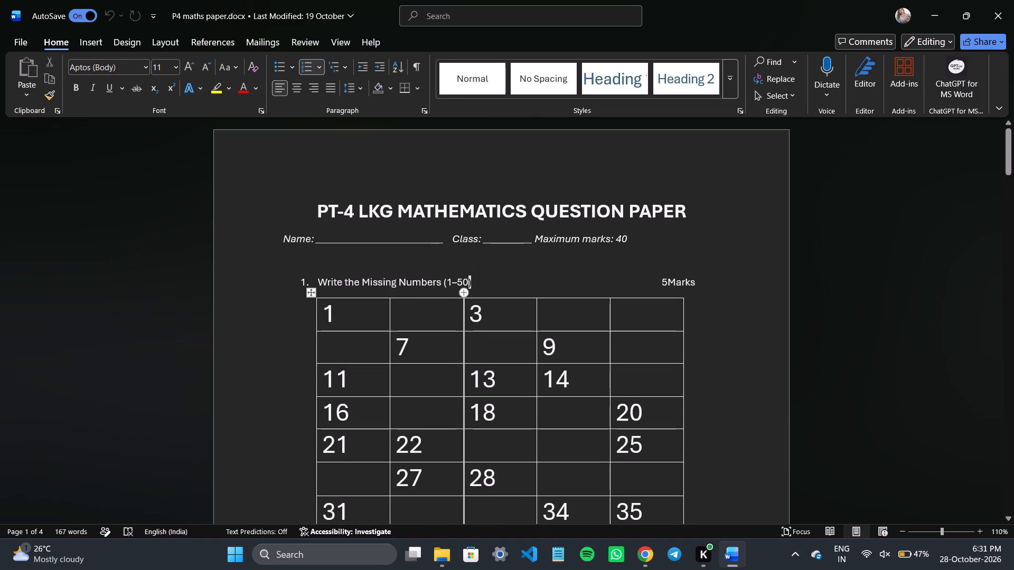
left_click(459, 284)
key("Right")
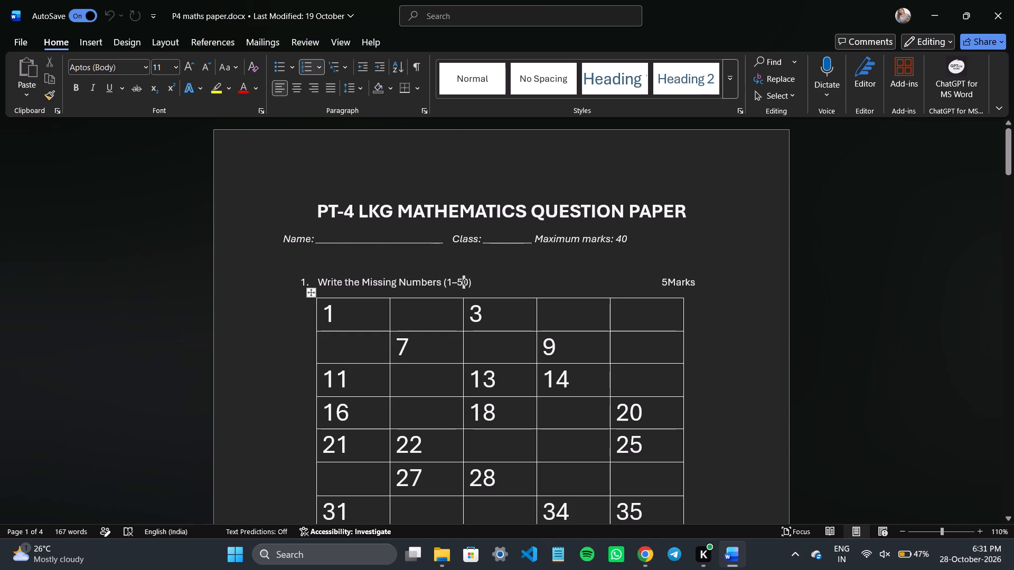
key("BackSpace")
key("4")
Look through the maths paper from the Circle the Correct Numbers question to the Big and Small tags question.
scroll(707, 351, "down", 4)
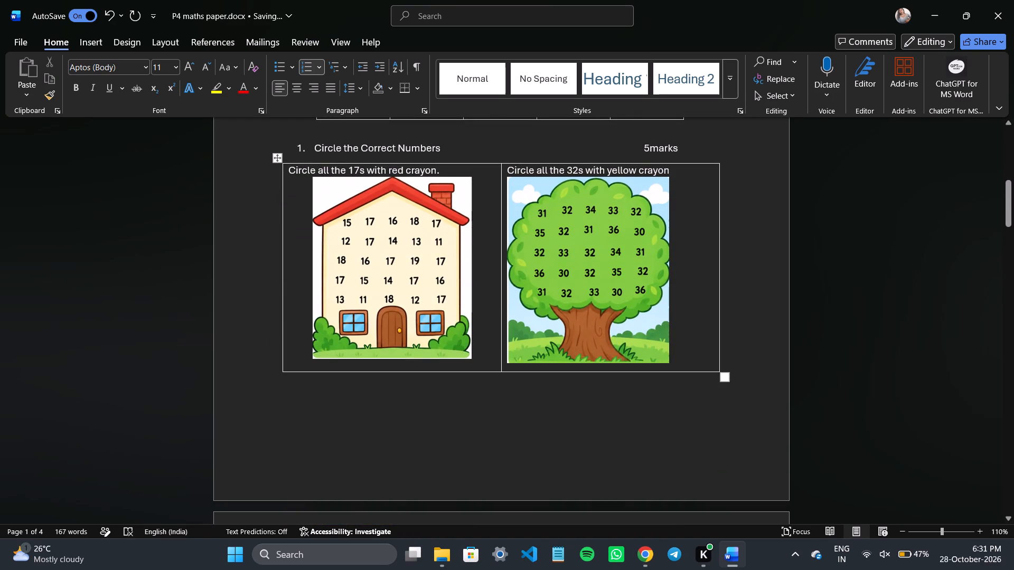
scroll(707, 351, "down", 4)
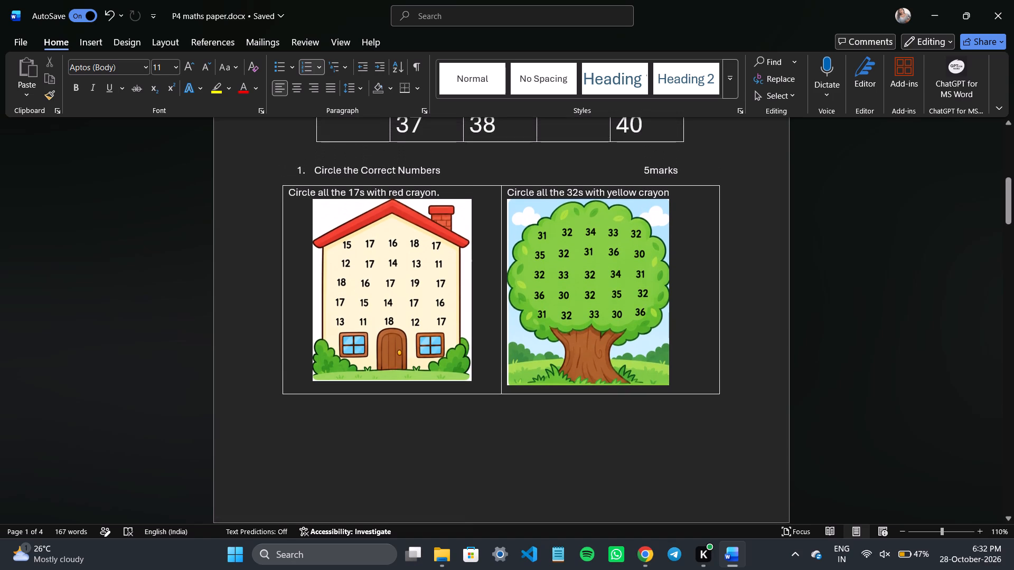
scroll(601, 236, "down", 2)
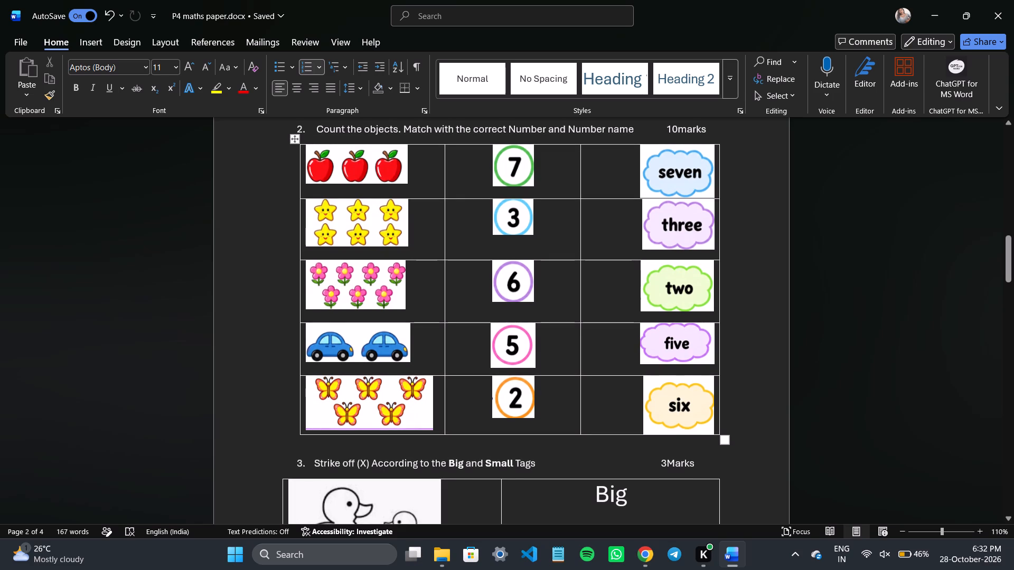
scroll(601, 236, "up", 1)
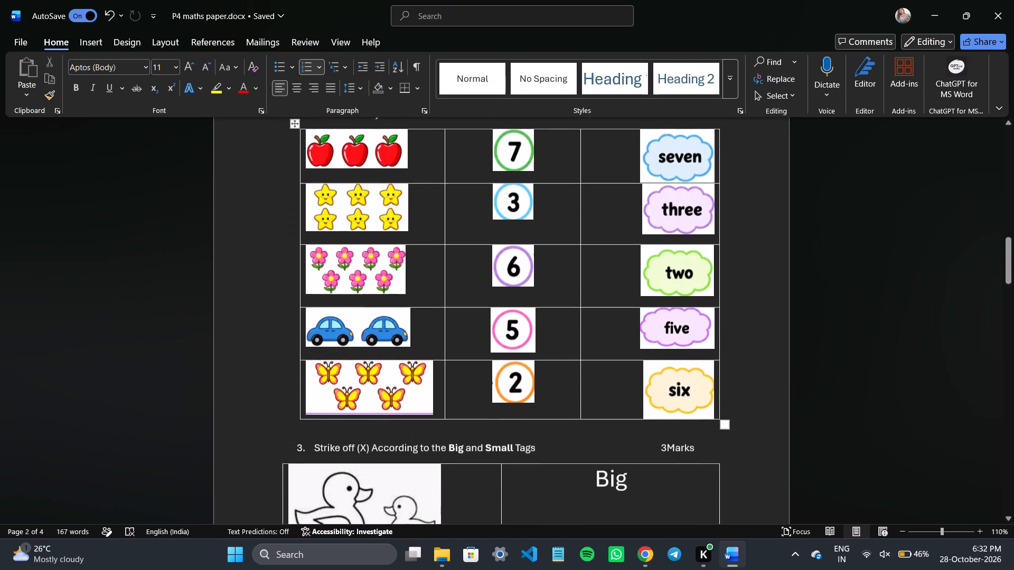
scroll(601, 236, "up", 1)
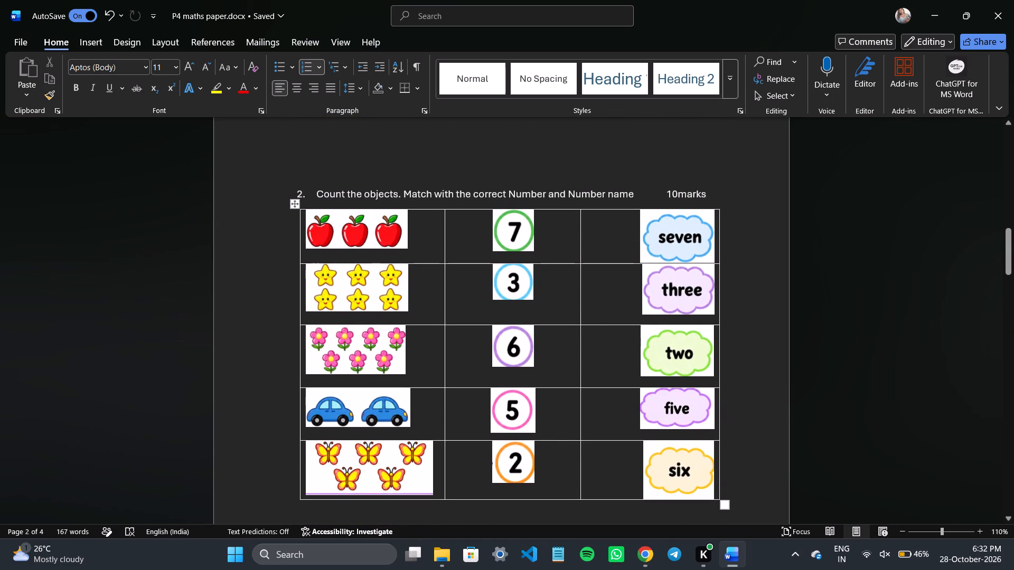
scroll(601, 236, "up", 2)
scroll(601, 236, "down", 1)
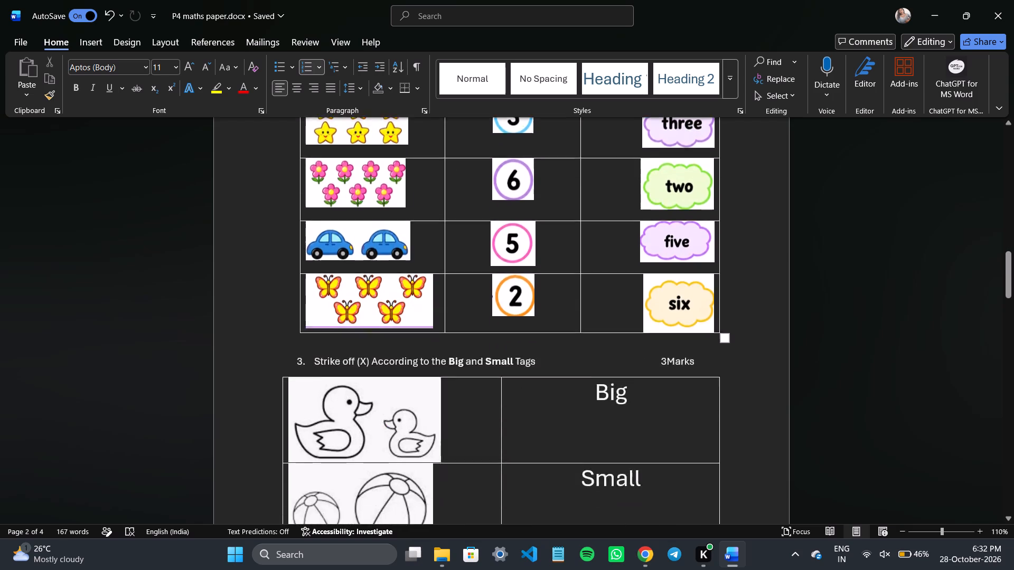
scroll(601, 236, "down", 1)
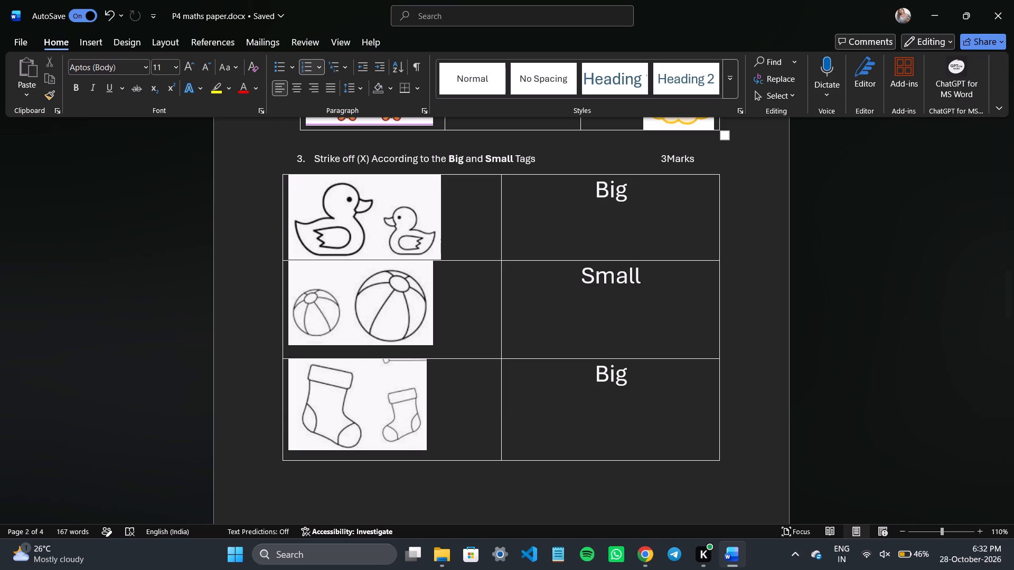
Resize the Big and Small table of question 3 so it is slightly shorter and wider.
left_click(607, 212)
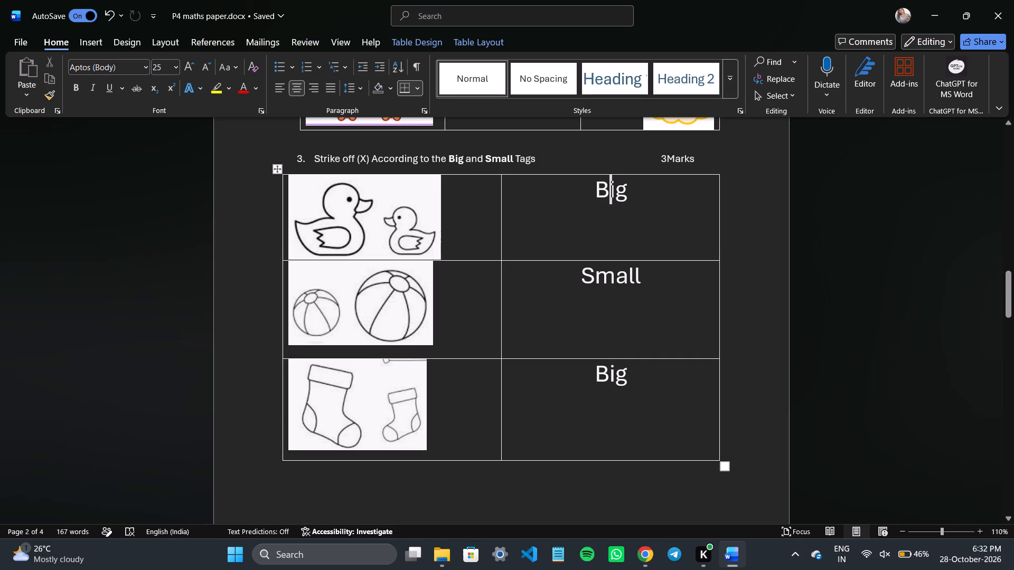
left_click_drag(721, 467, 724, 349)
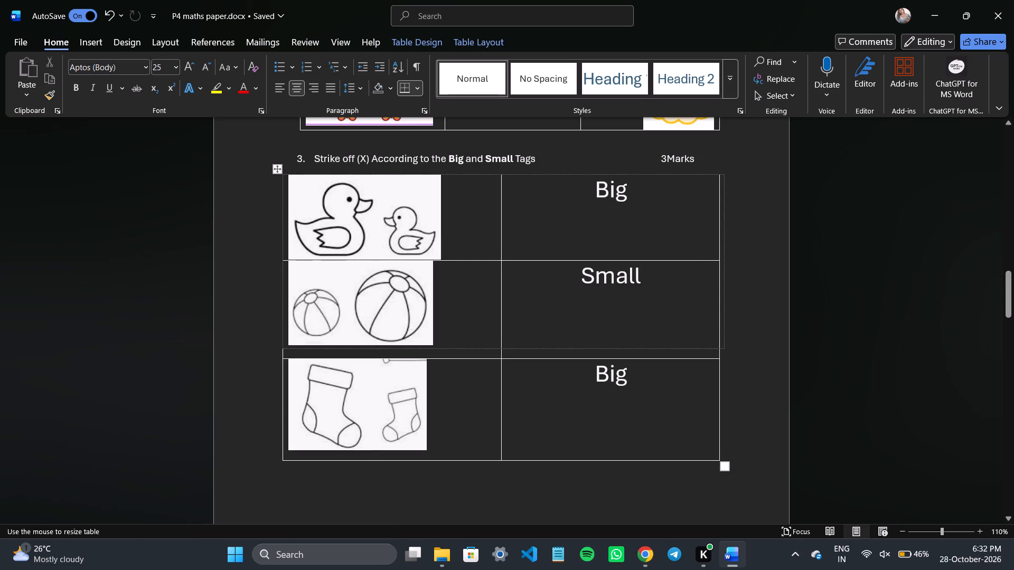
left_click_drag(724, 349, 721, 396)
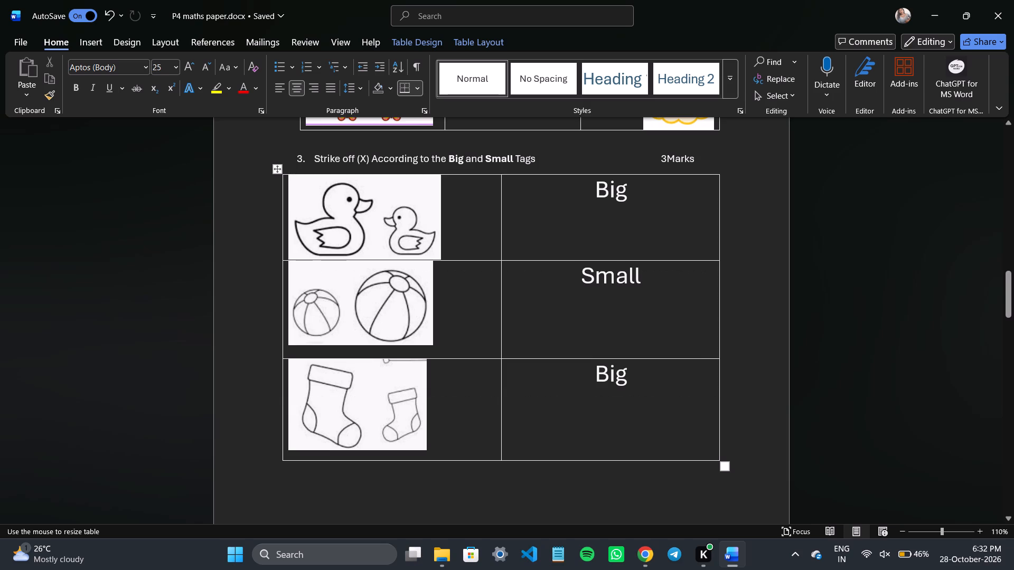
left_click(721, 396)
left_click(721, 396)
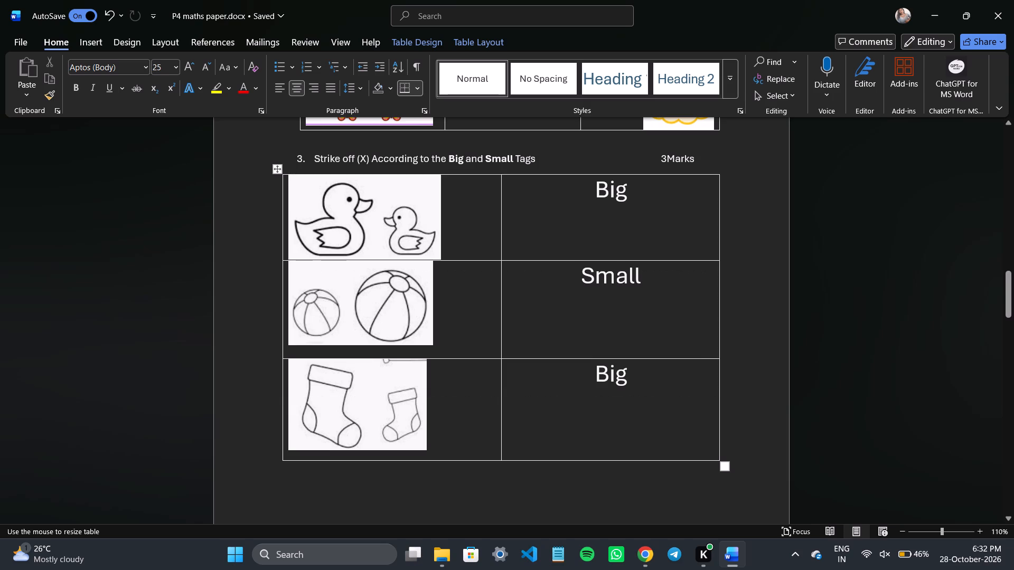
left_click(721, 396)
left_click(742, 395)
left_click(533, 454)
left_click(682, 507)
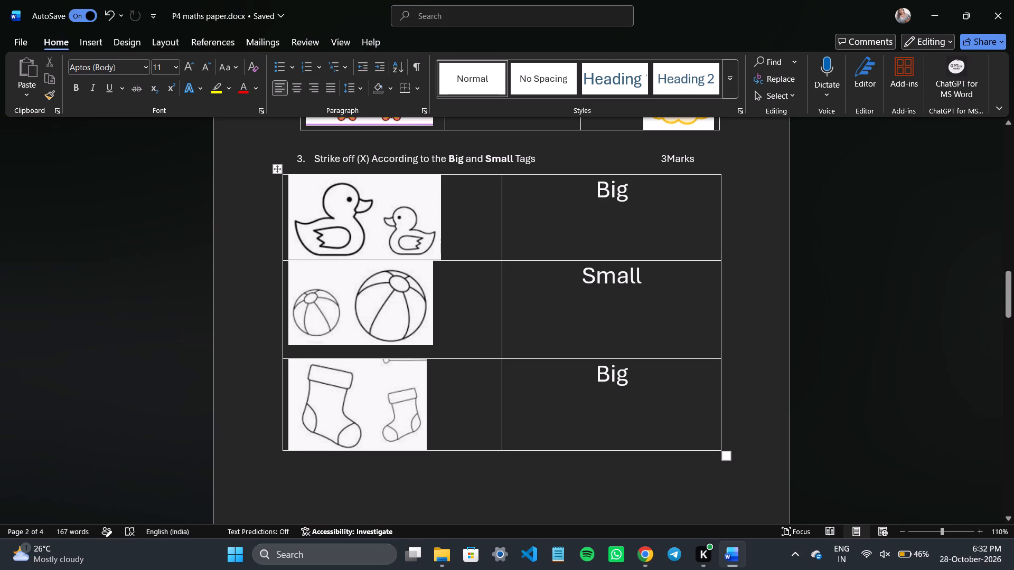
left_click_drag(721, 451, 735, 332)
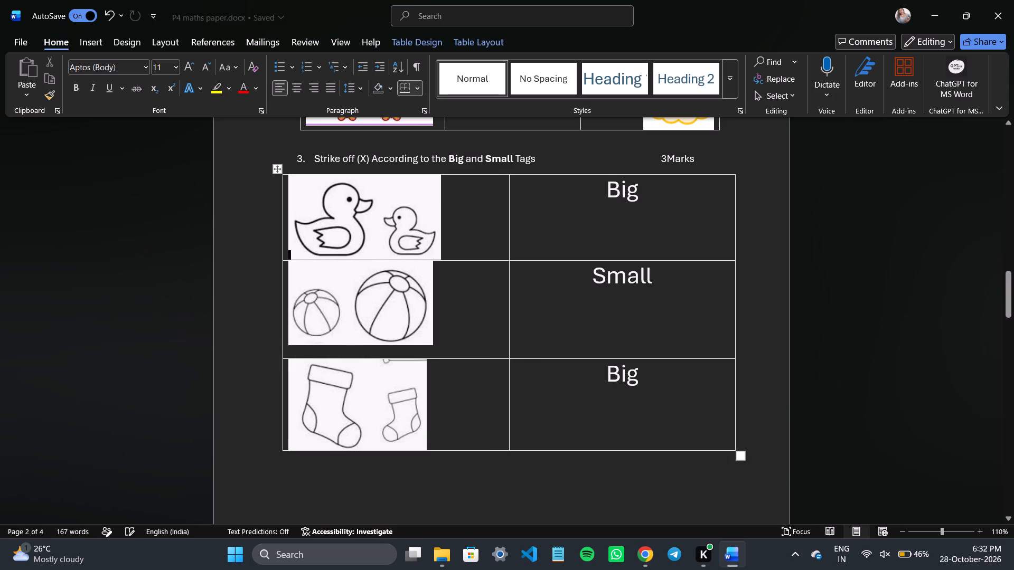
Shrink the socks, beach balls and ducks pictures in the question 3 table to a similar smaller size, keeping their proportions.
left_click(402, 413)
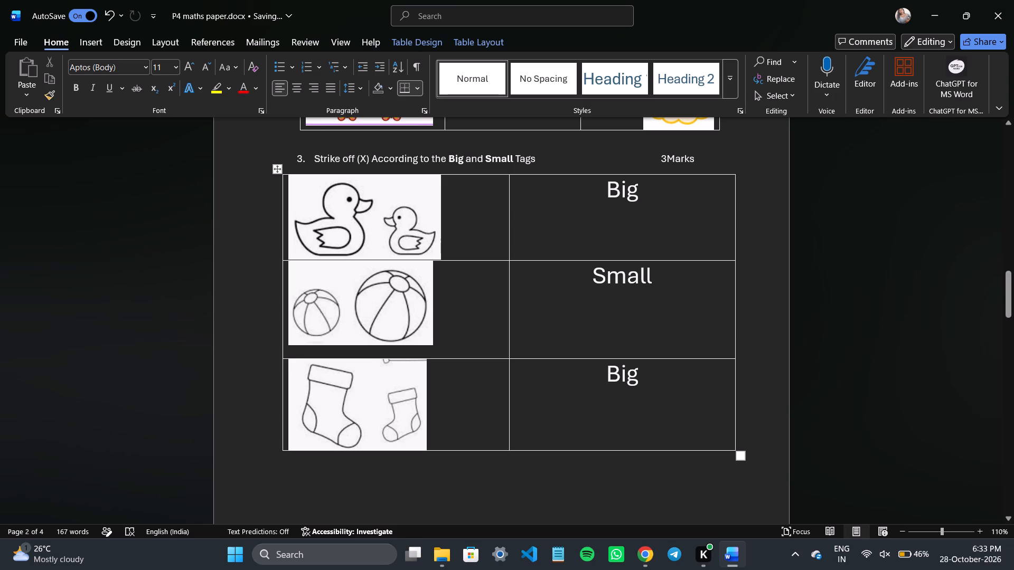
left_click(399, 413)
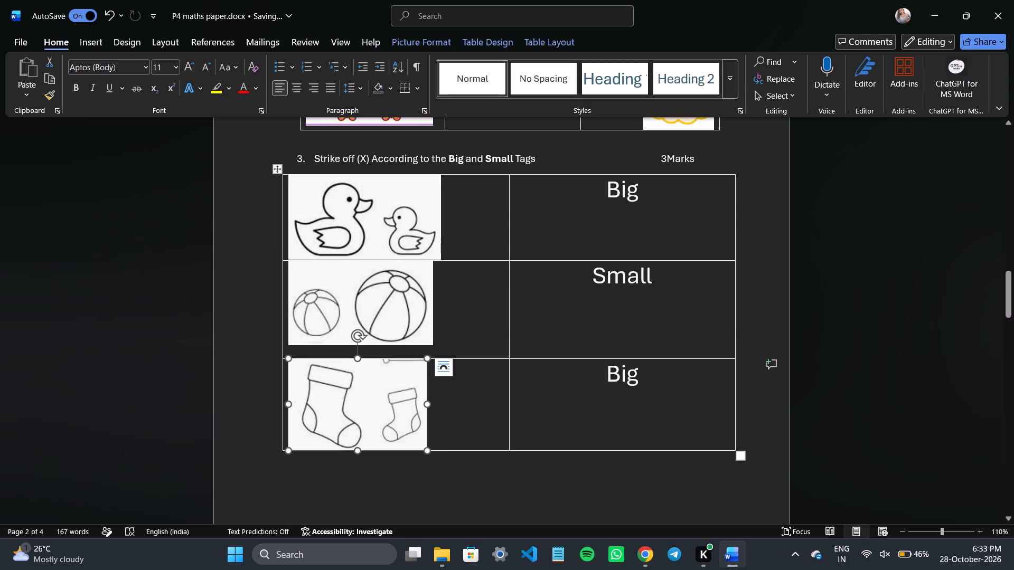
left_click_drag(428, 452, 375, 397)
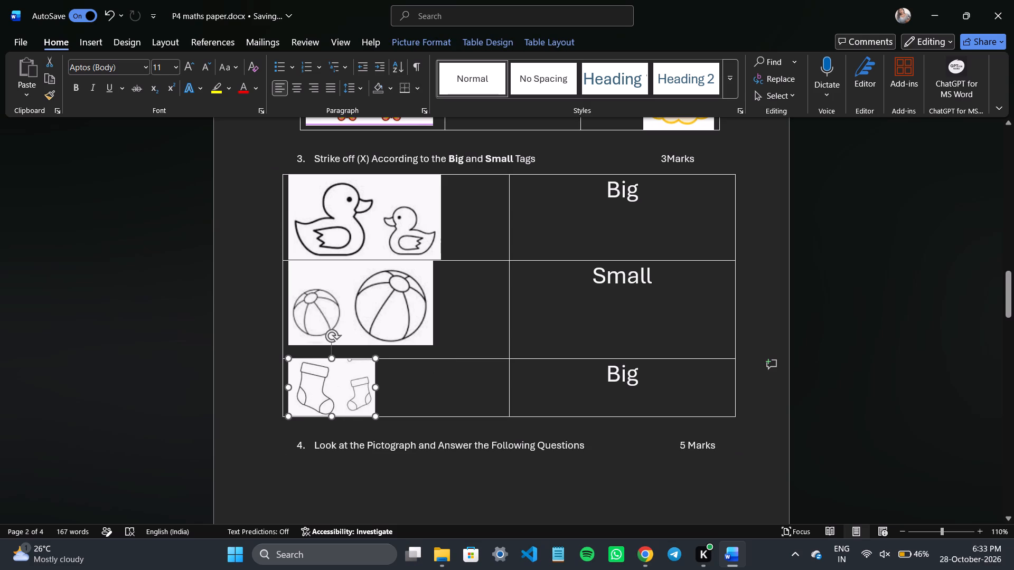
left_click_drag(375, 397, 369, 396)
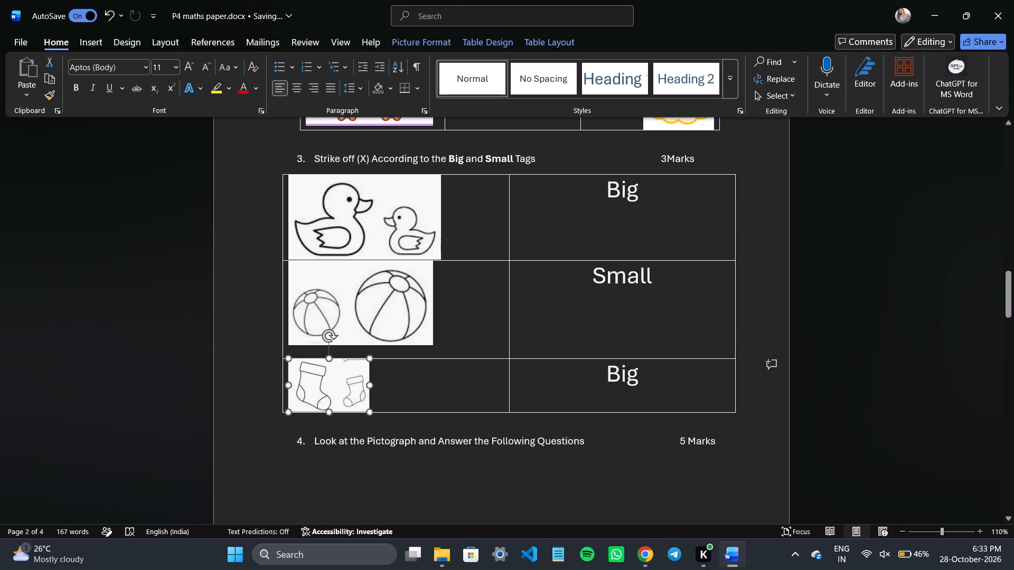
left_click_drag(369, 396, 372, 398)
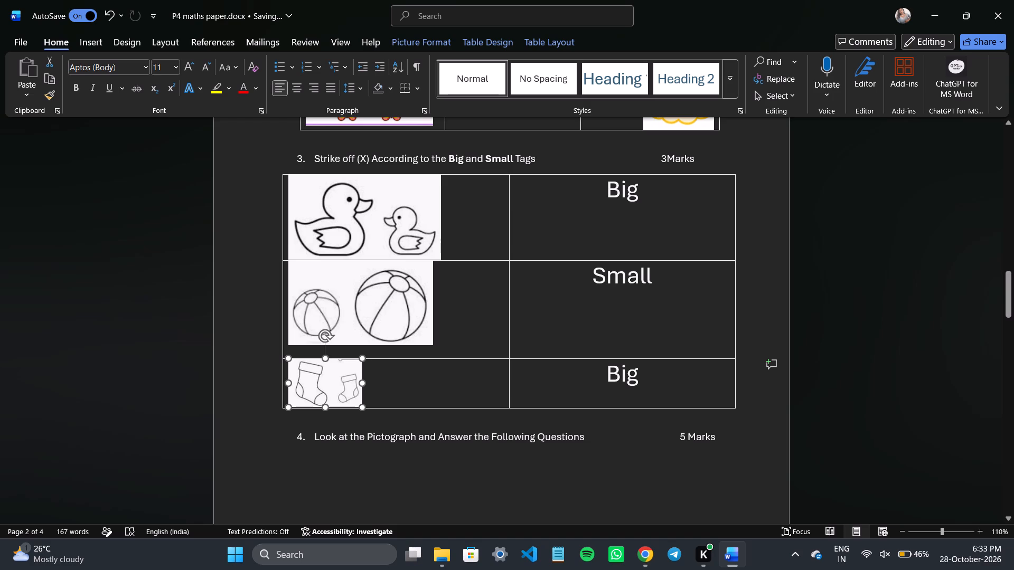
left_click_drag(365, 408, 375, 416)
left_click(426, 317)
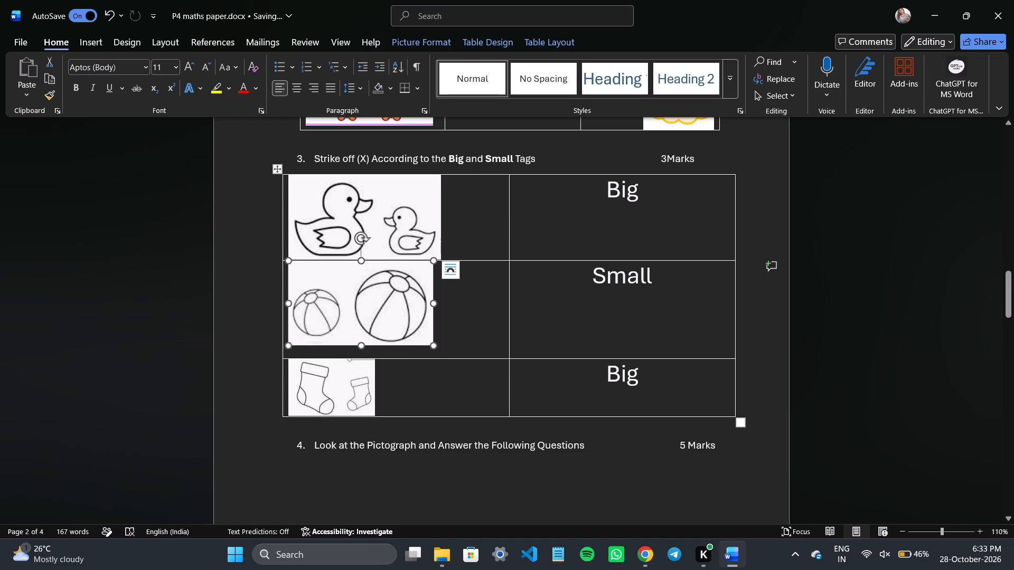
left_click_drag(435, 346, 318, 288)
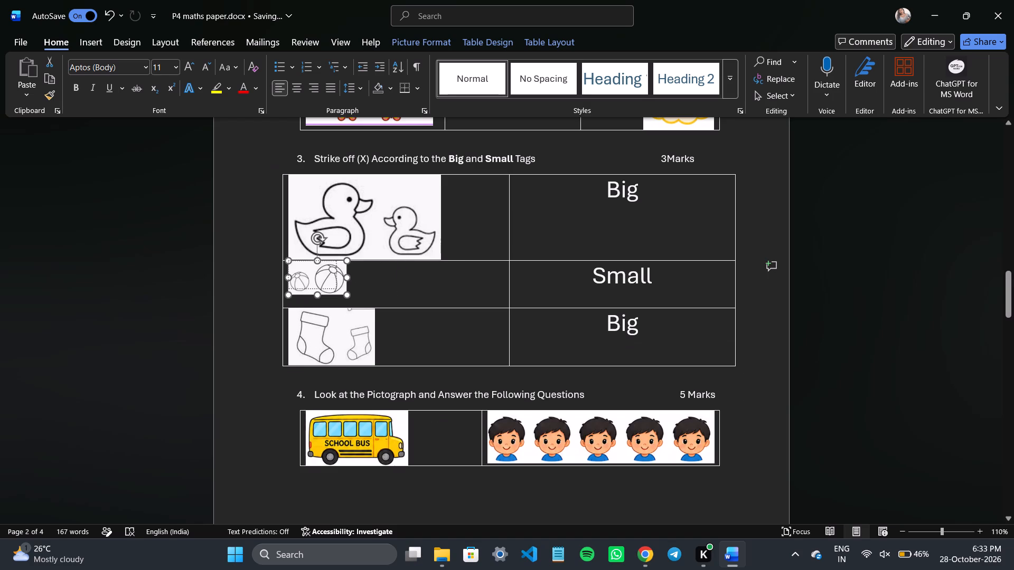
left_click_drag(318, 288, 370, 311)
left_click(418, 223)
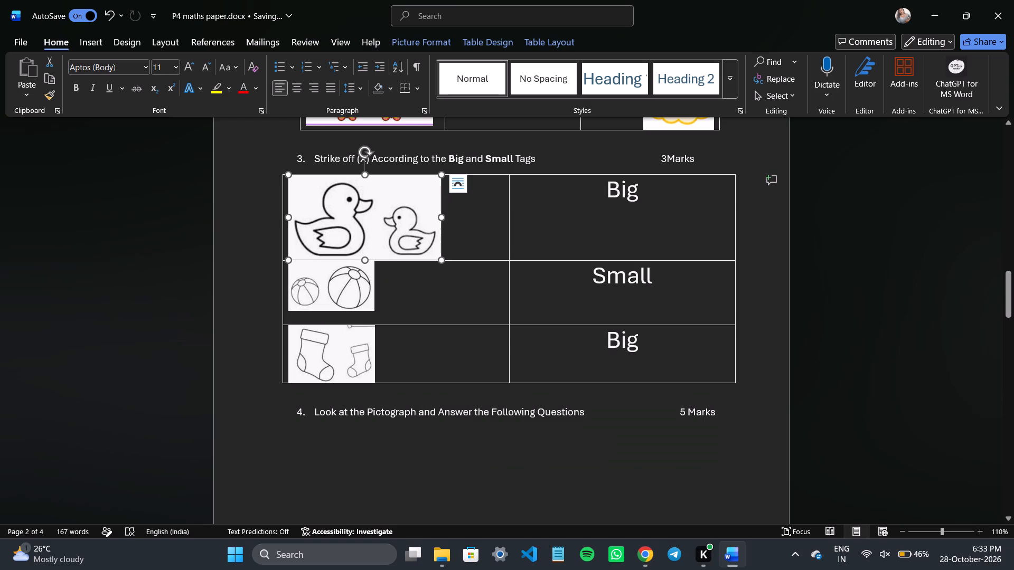
left_click_drag(444, 263, 354, 212)
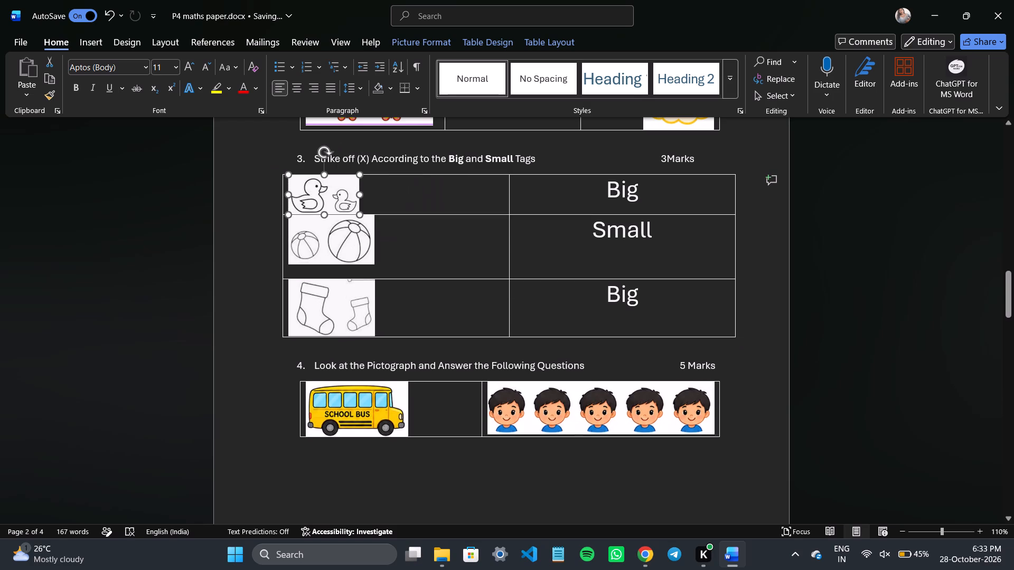
left_click_drag(354, 212, 381, 217)
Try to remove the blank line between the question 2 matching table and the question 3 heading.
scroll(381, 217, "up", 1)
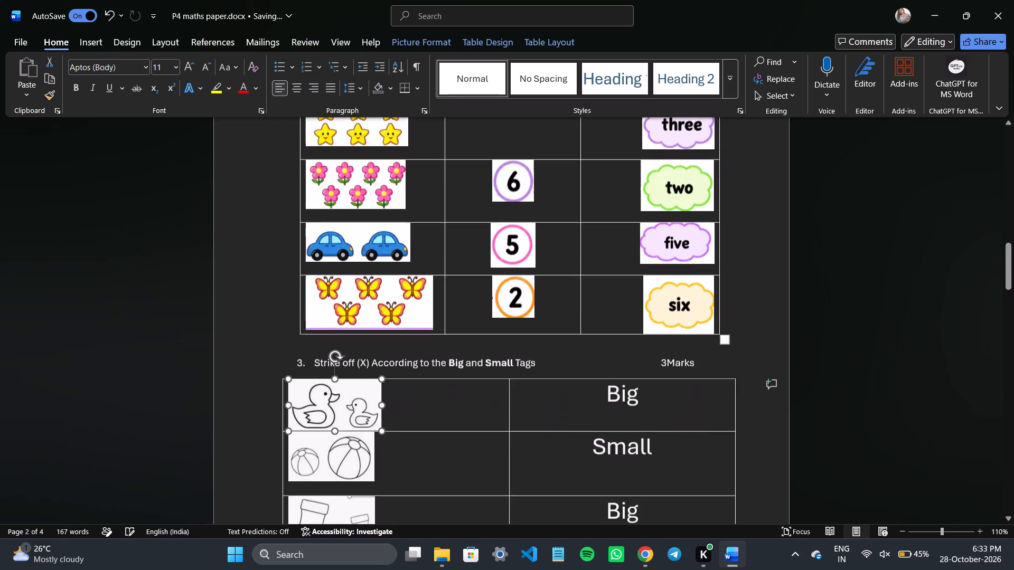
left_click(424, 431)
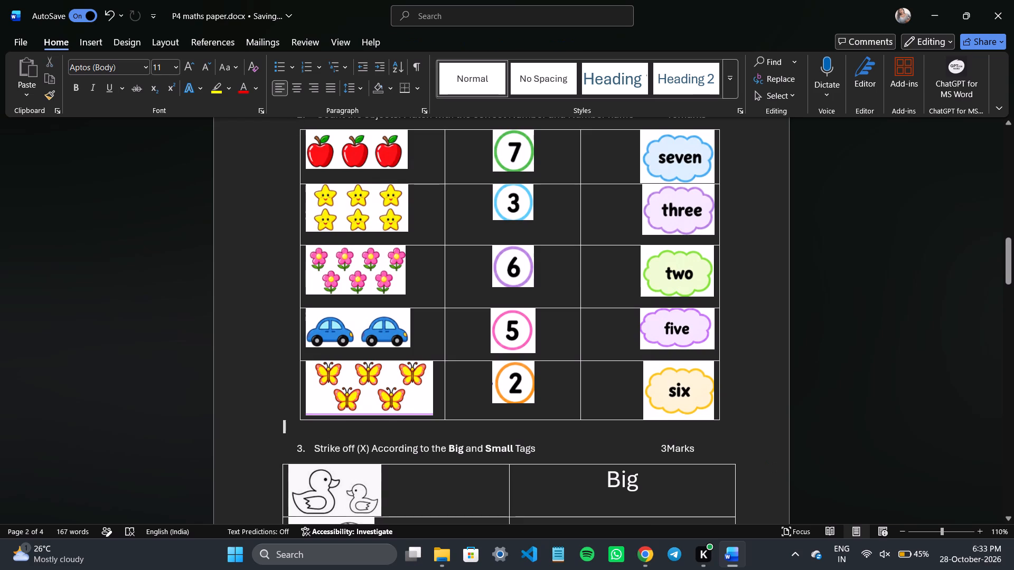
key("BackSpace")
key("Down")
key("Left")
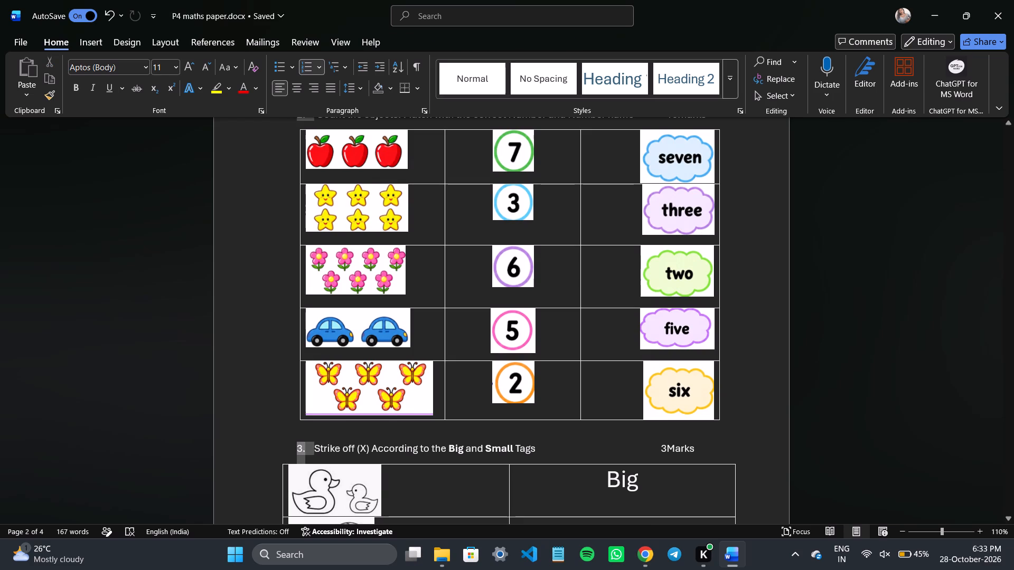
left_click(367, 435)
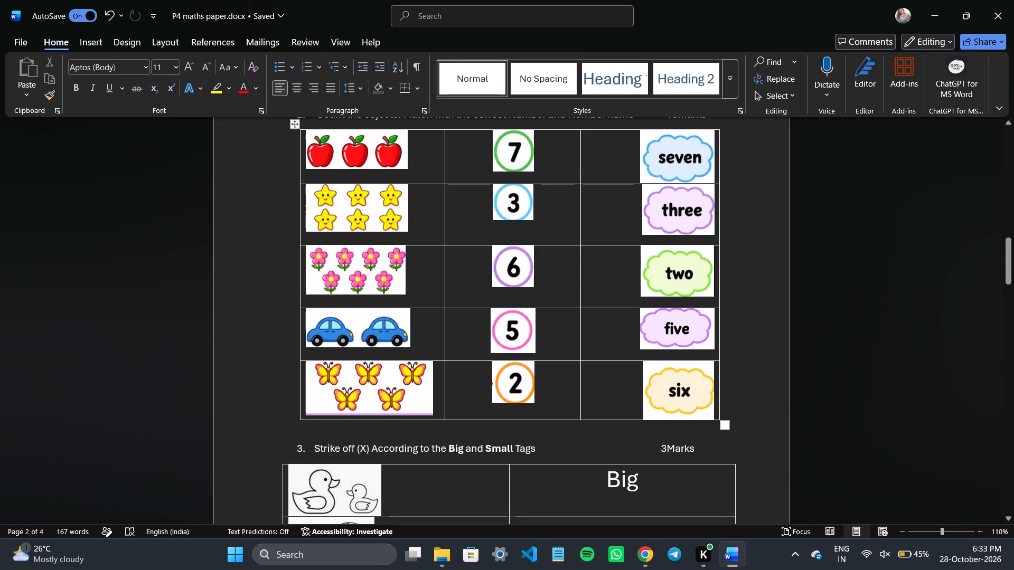
Narrow the question 2 matching table slightly.
left_click_drag(723, 426, 699, 354)
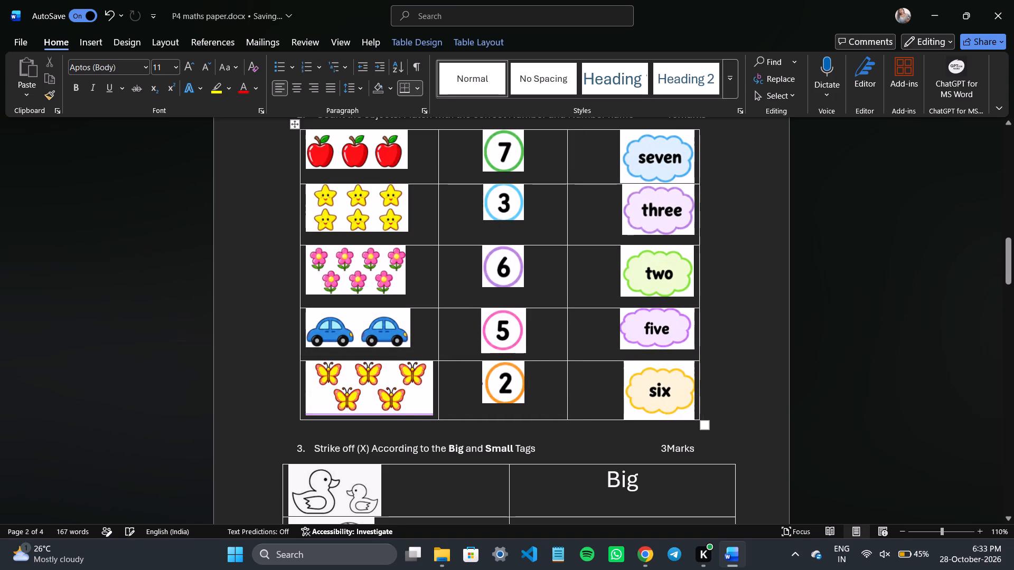
Shrink the butterflies and cars pictures in the first column of the question 2 matching table.
left_click(426, 378)
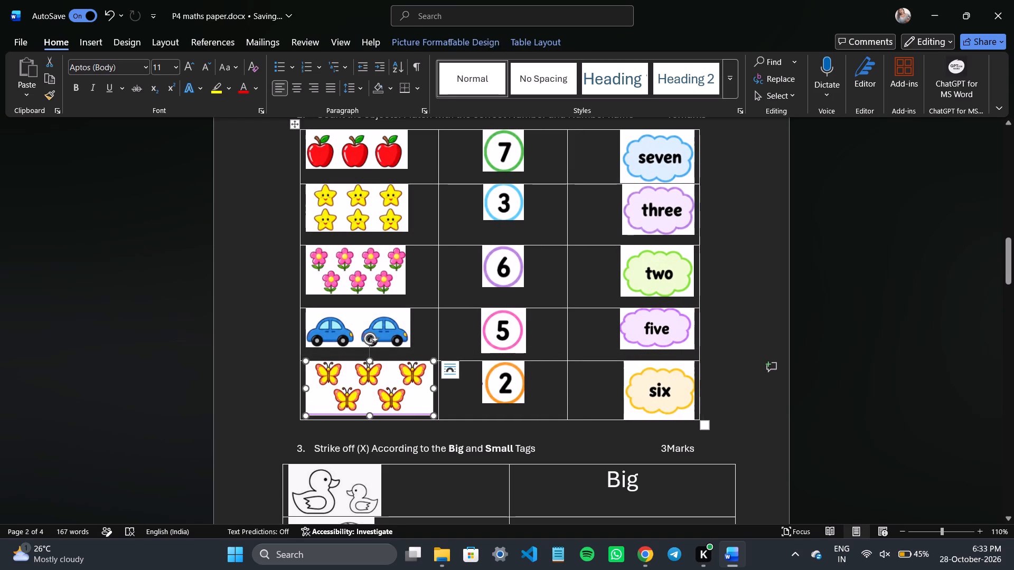
left_click_drag(436, 417, 412, 404)
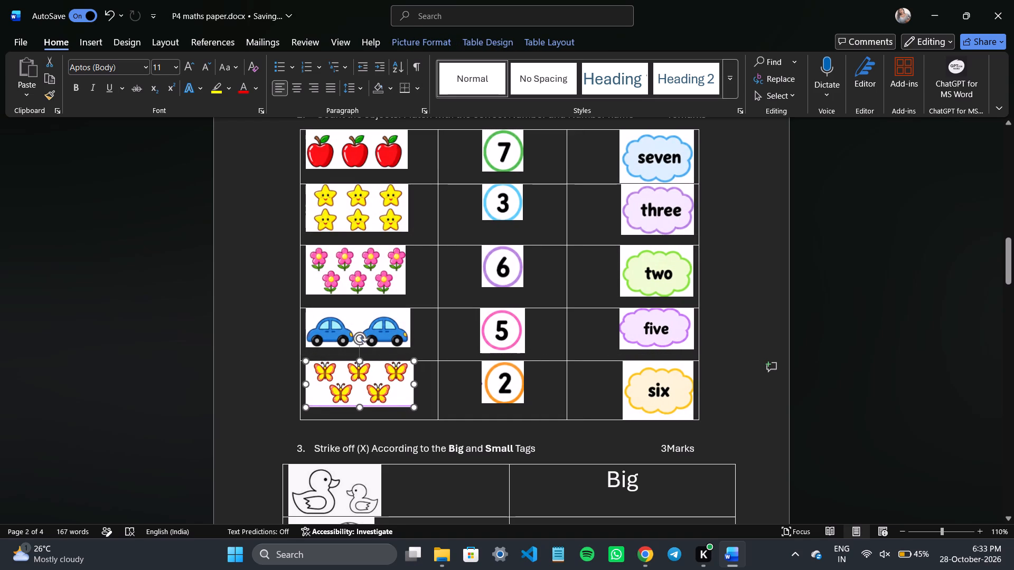
left_click_drag(412, 404, 401, 398)
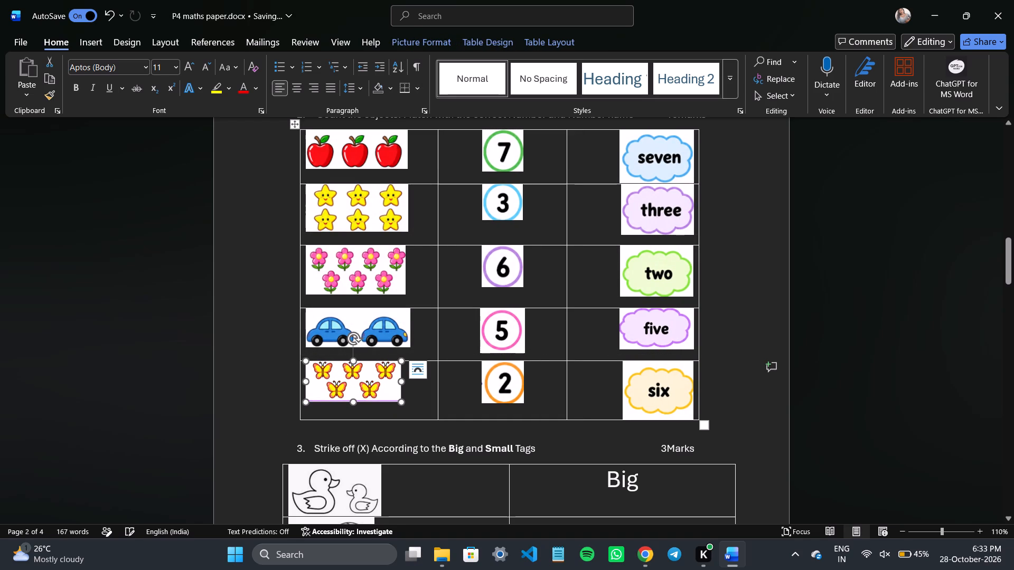
left_click(395, 324)
left_click_drag(409, 348, 374, 336)
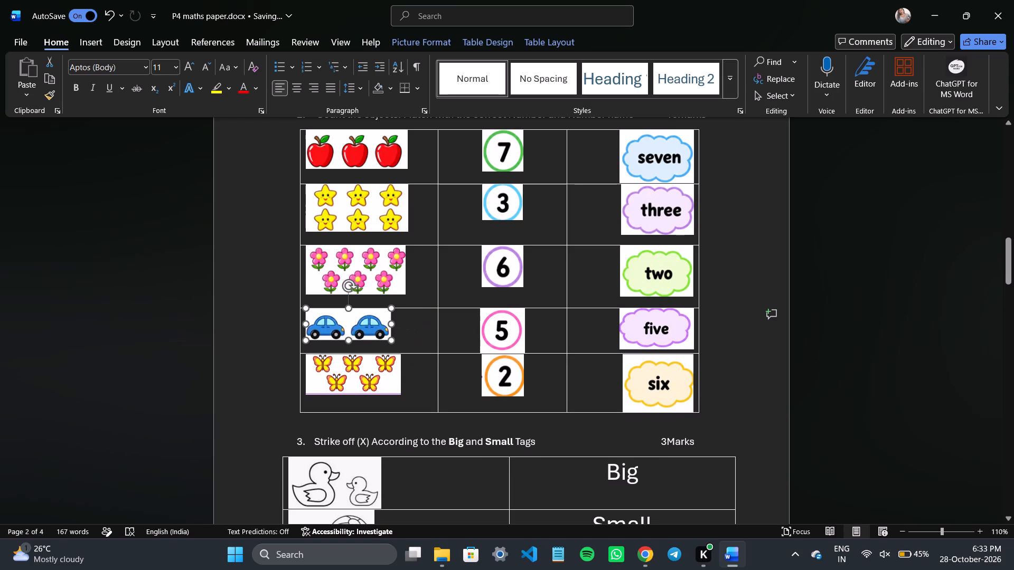
left_click_drag(374, 336, 386, 342)
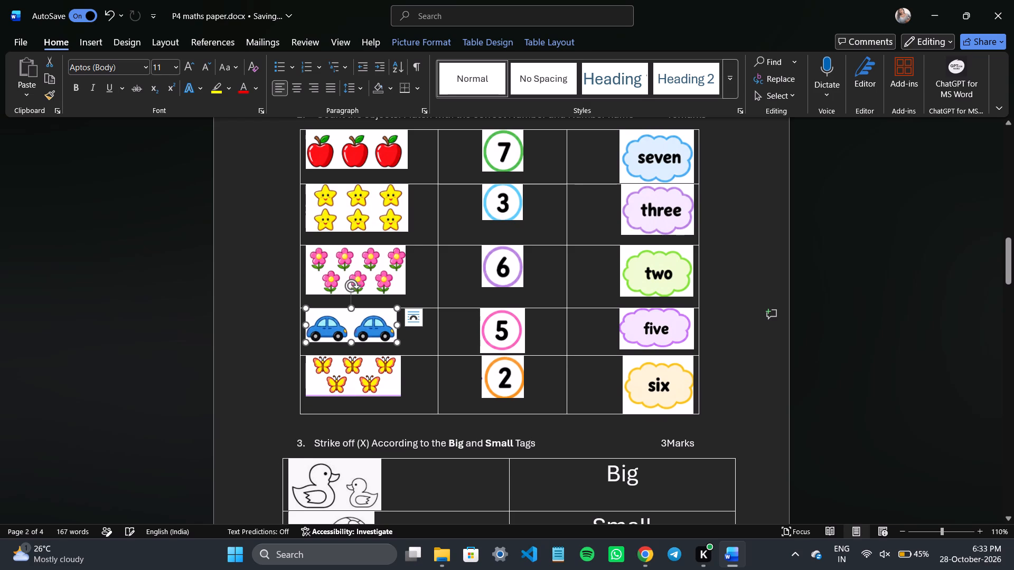
Shrink the flowers and stars pictures in the first column of the question 2 matching table.
left_click(387, 268)
left_click_drag(405, 293, 393, 288)
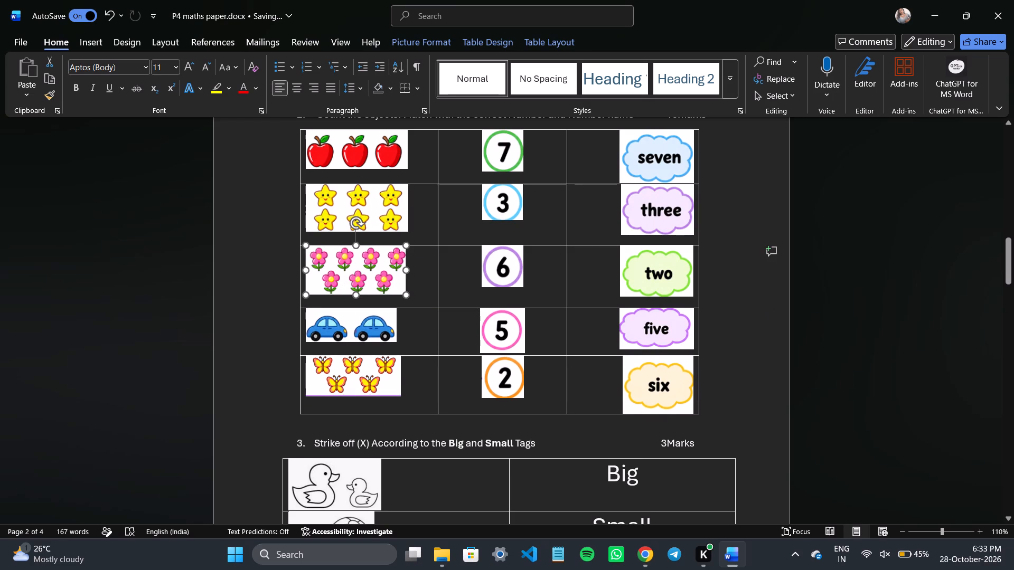
left_click_drag(393, 288, 377, 282)
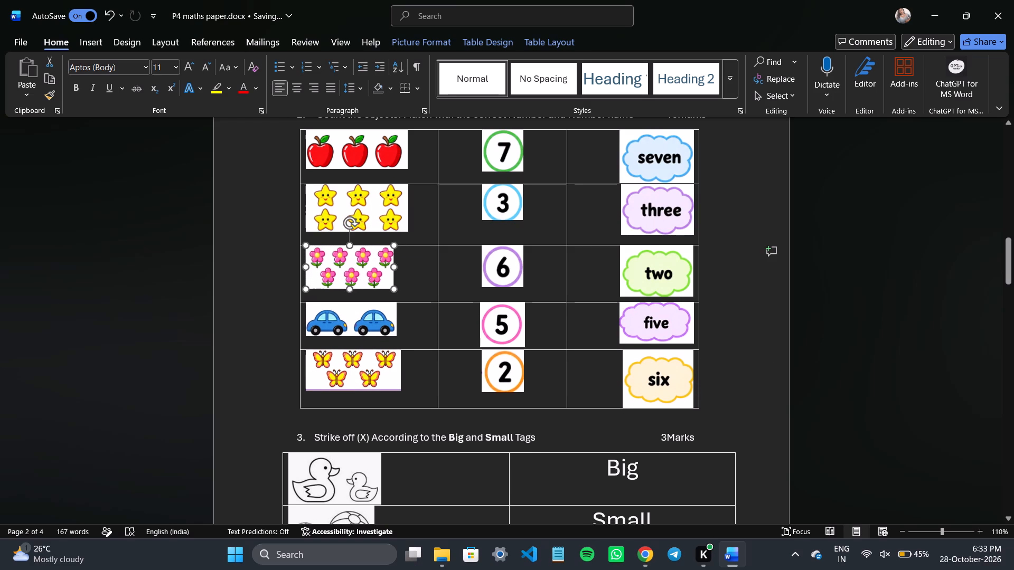
left_click_drag(391, 290, 379, 286)
left_click_drag(390, 286, 386, 283)
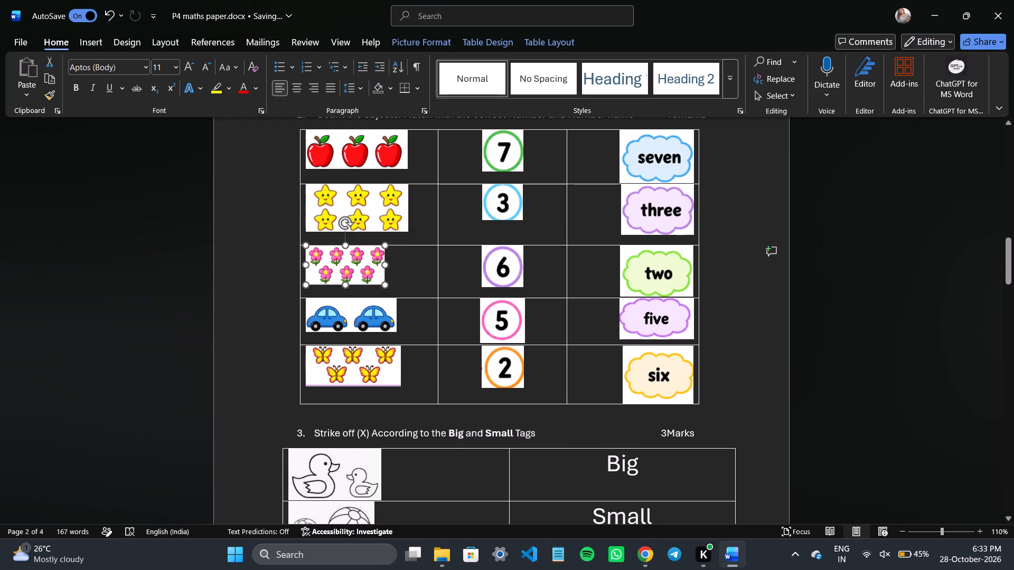
left_click_drag(386, 283, 384, 284)
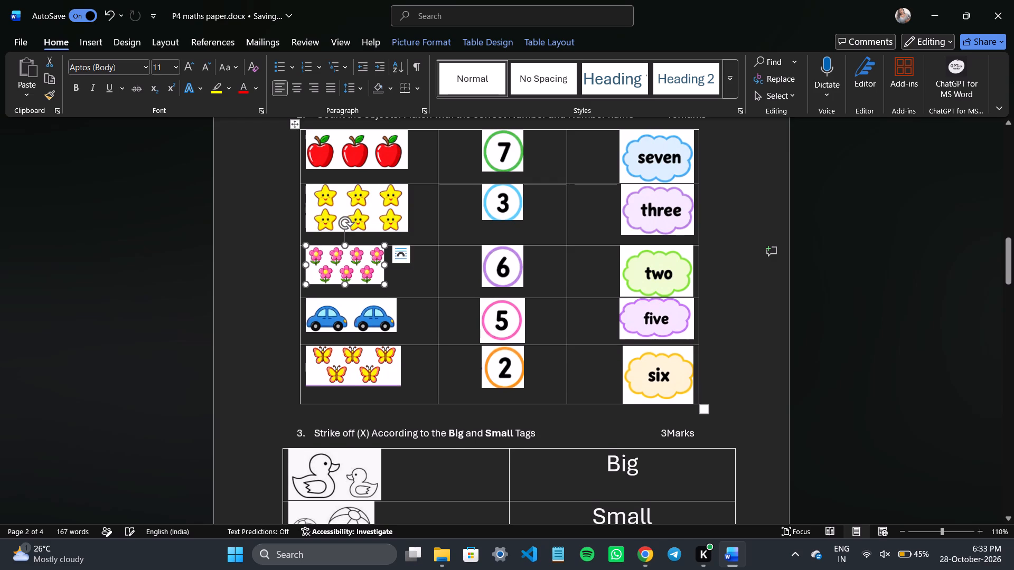
left_click(392, 209)
left_click_drag(408, 233, 387, 229)
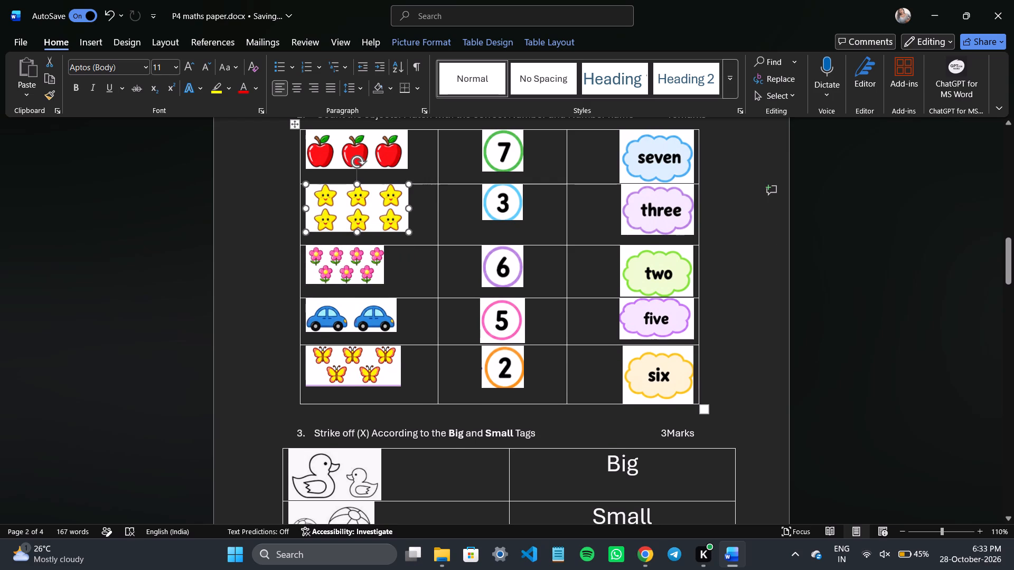
left_click_drag(387, 229, 381, 224)
Shrink the apples picture in the first column of the question 2 matching table slightly.
left_click(393, 145)
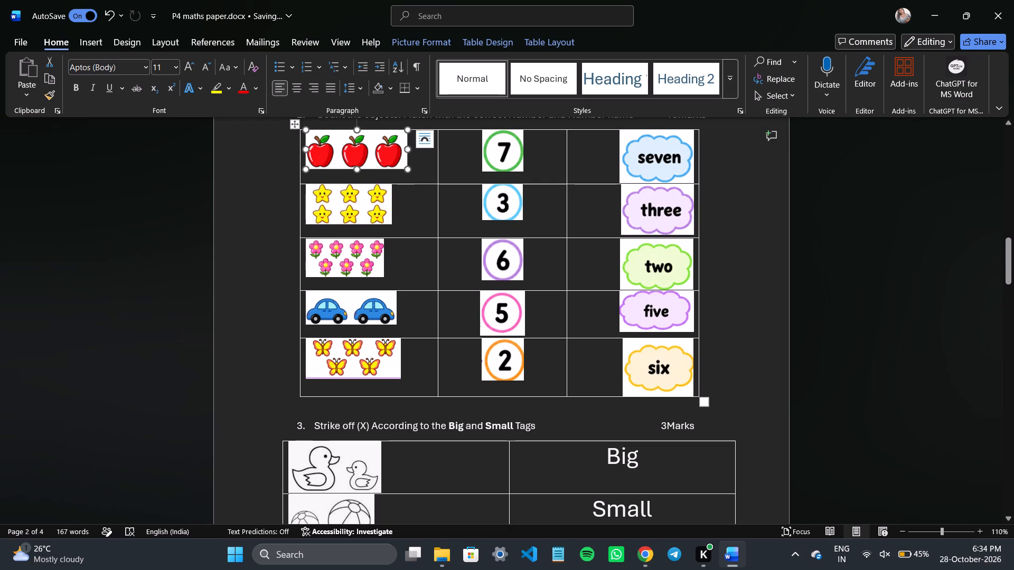
left_click_drag(408, 171, 389, 168)
Shrink the three, seven, two, five and six number-name pictures in the third column of the question 2 matching table.
left_click(646, 207)
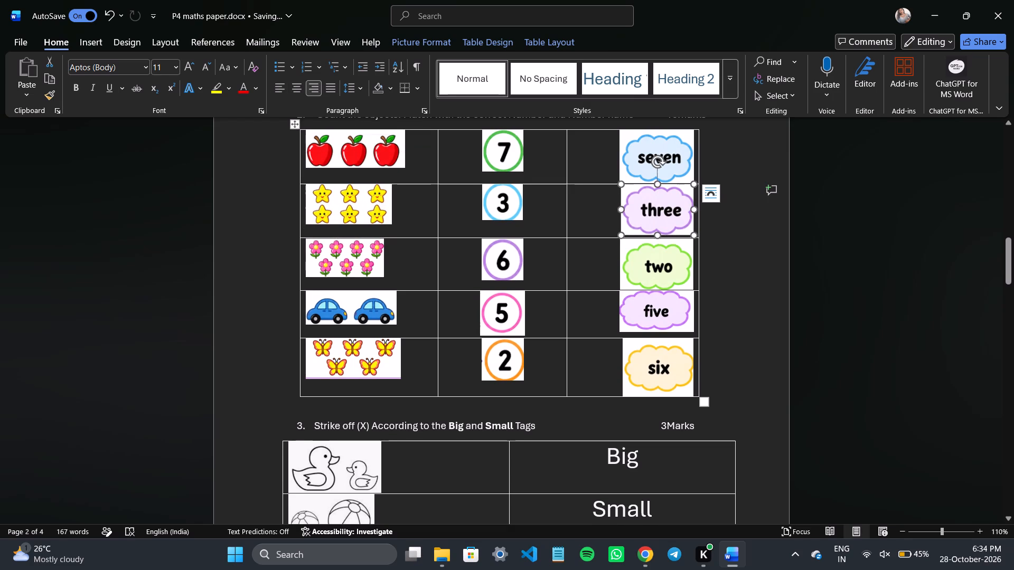
left_click_drag(694, 235, 674, 226)
left_click(674, 226)
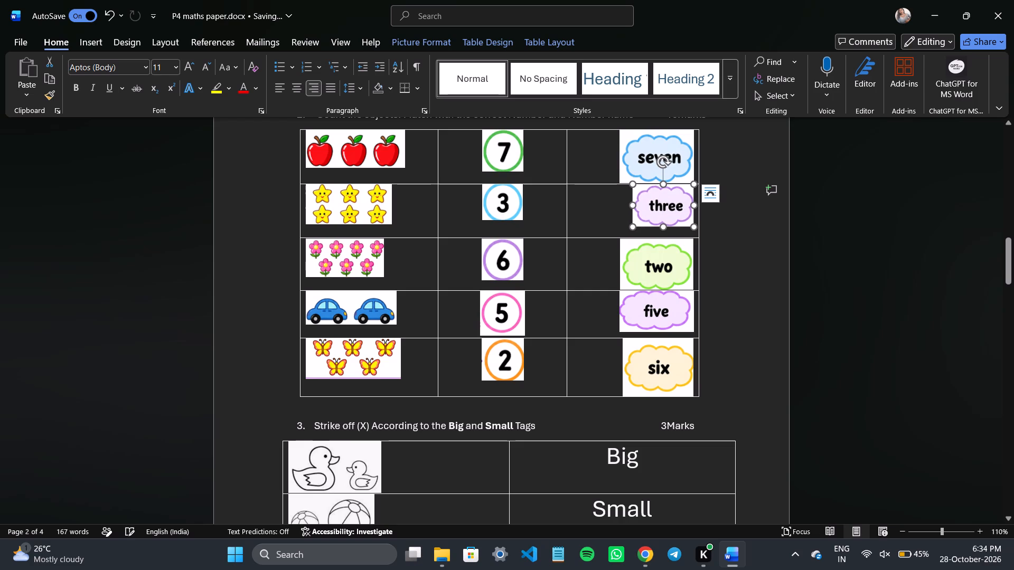
left_click(676, 169)
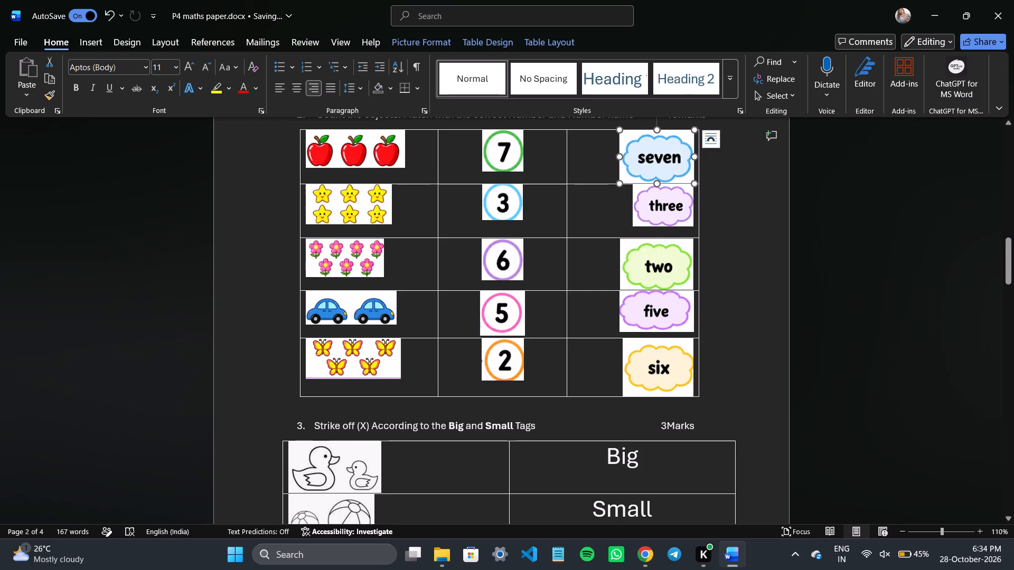
left_click_drag(697, 184, 674, 174)
left_click(653, 245)
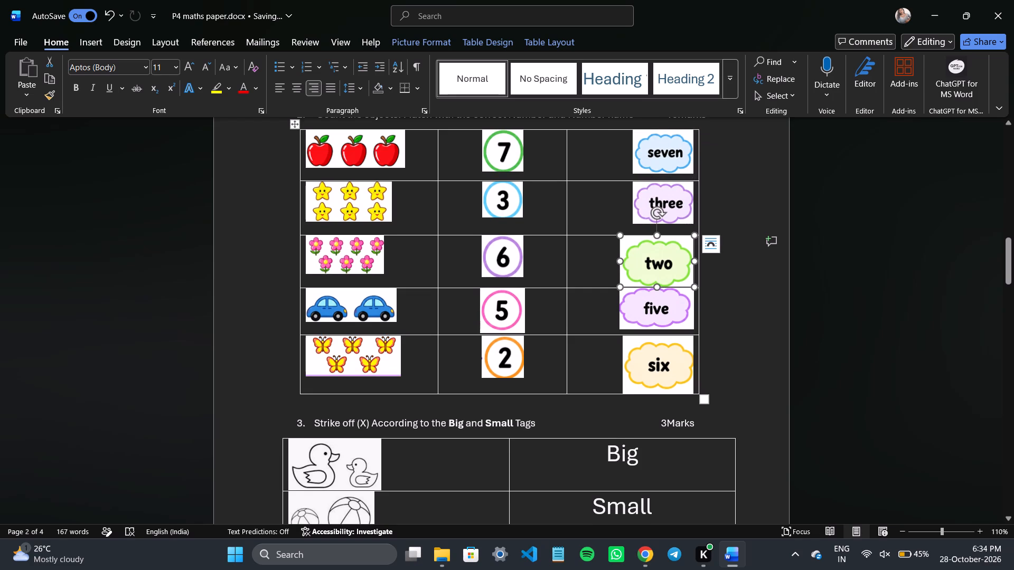
left_click_drag(697, 289, 665, 266)
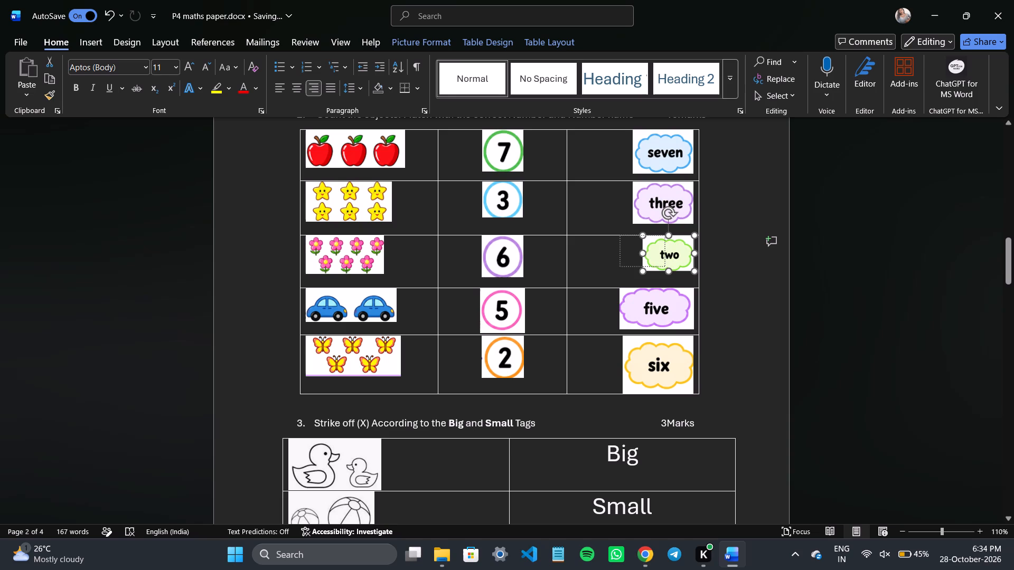
left_click_drag(665, 266, 687, 272)
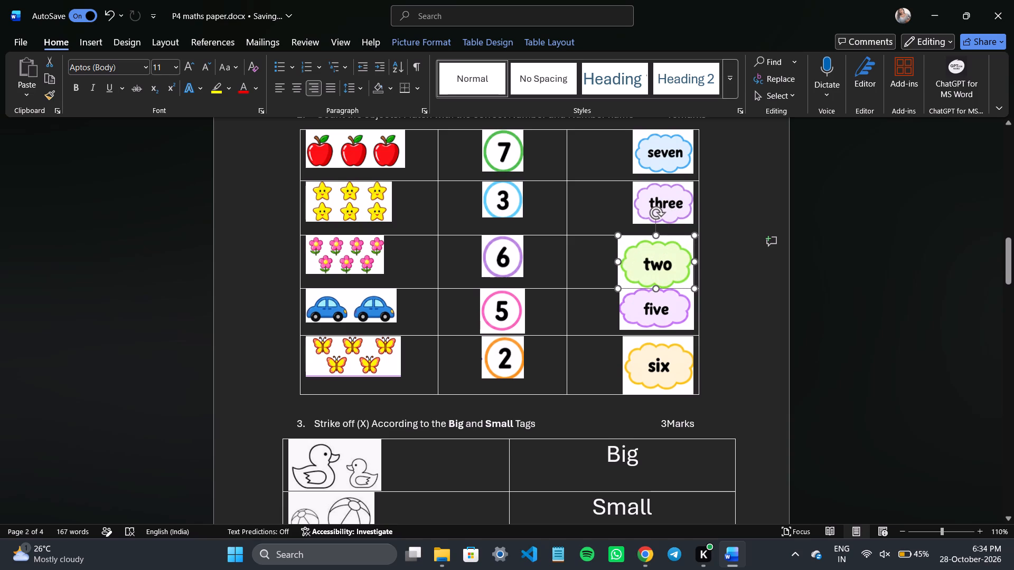
left_click_drag(687, 272, 682, 269)
left_click(677, 312)
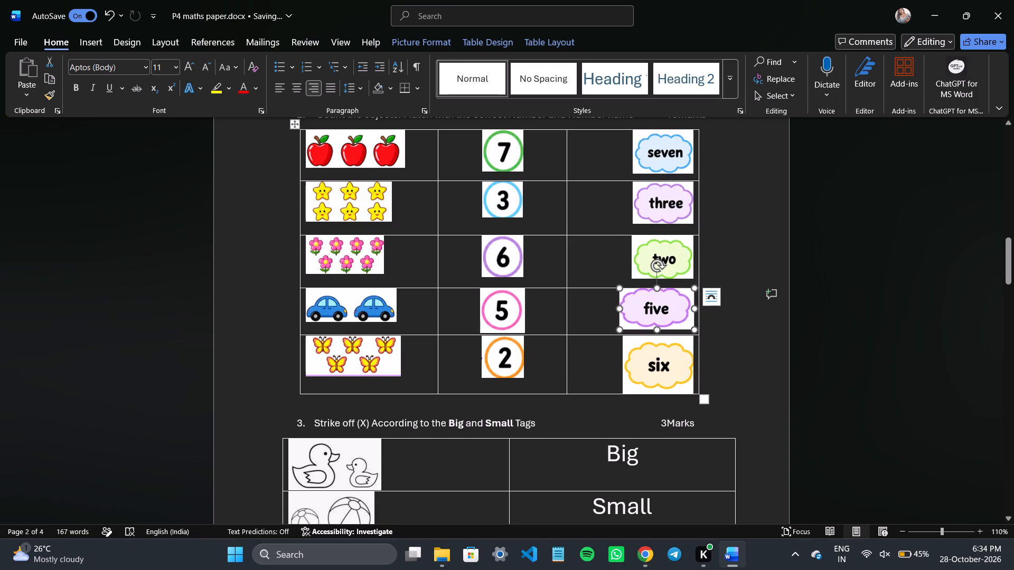
left_click_drag(696, 331, 681, 322)
left_click(670, 370)
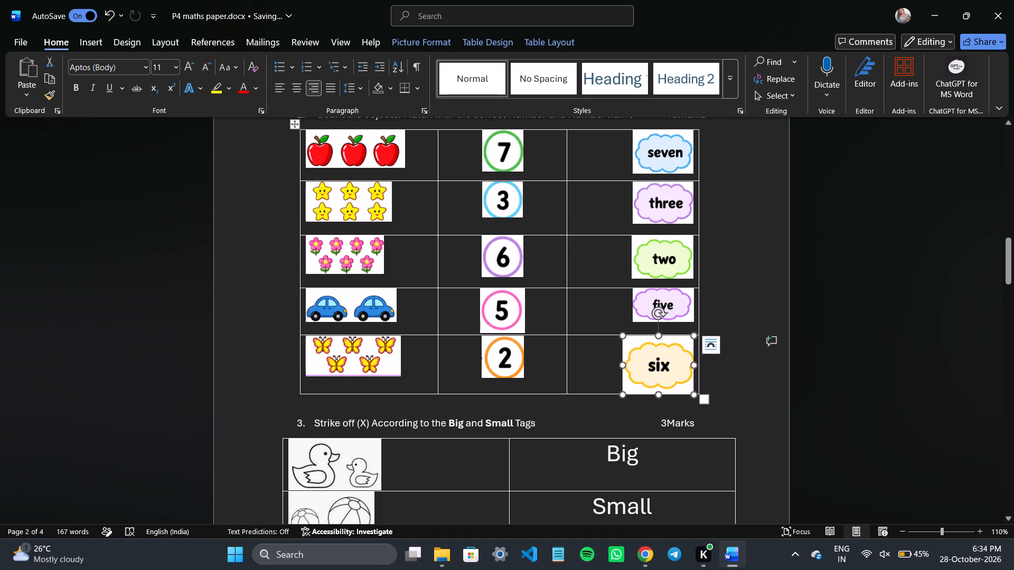
left_click_drag(693, 396, 671, 369)
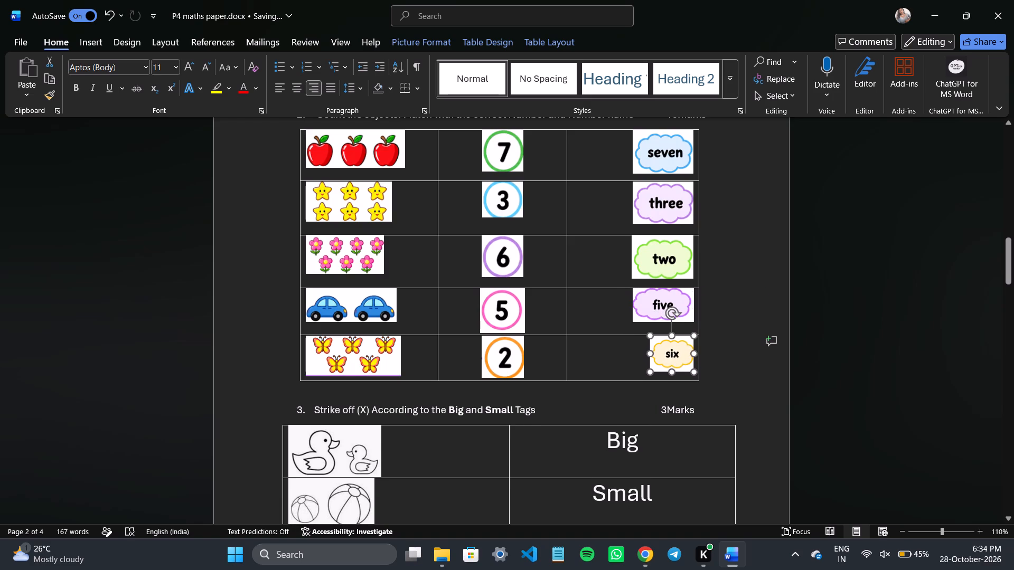
left_click_drag(671, 369, 675, 372)
Add six blank lines between the question 3 table and the question 4 heading so question 4 starts on the following page.
scroll(675, 372, "down", 1)
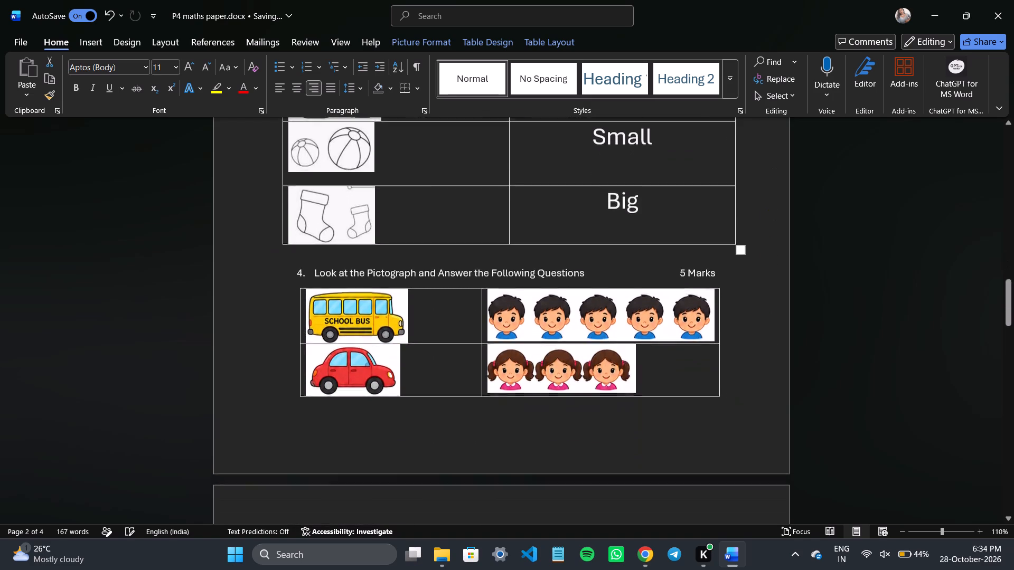
scroll(675, 372, "down", 1)
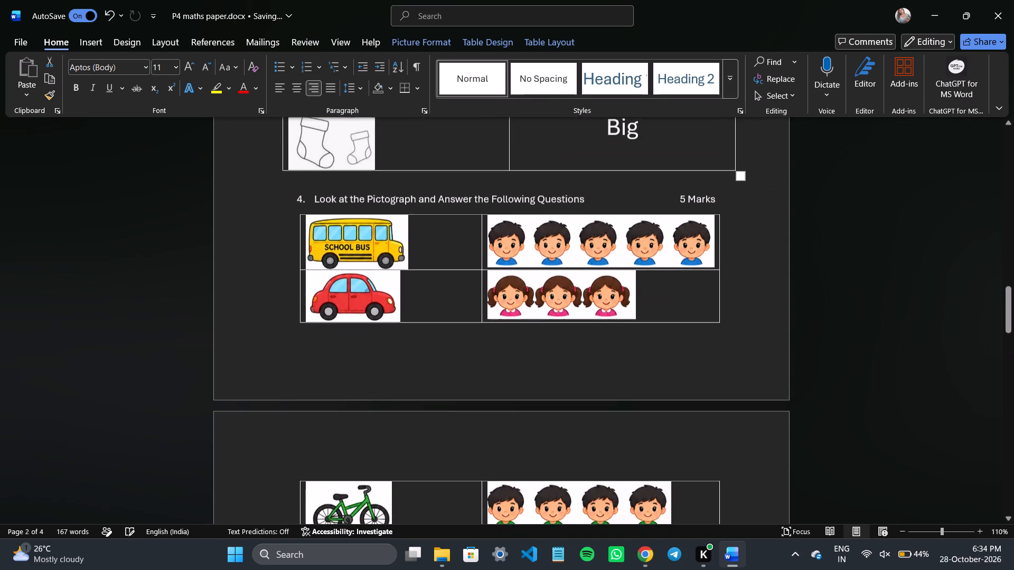
scroll(675, 372, "down", 1)
left_click(762, 182)
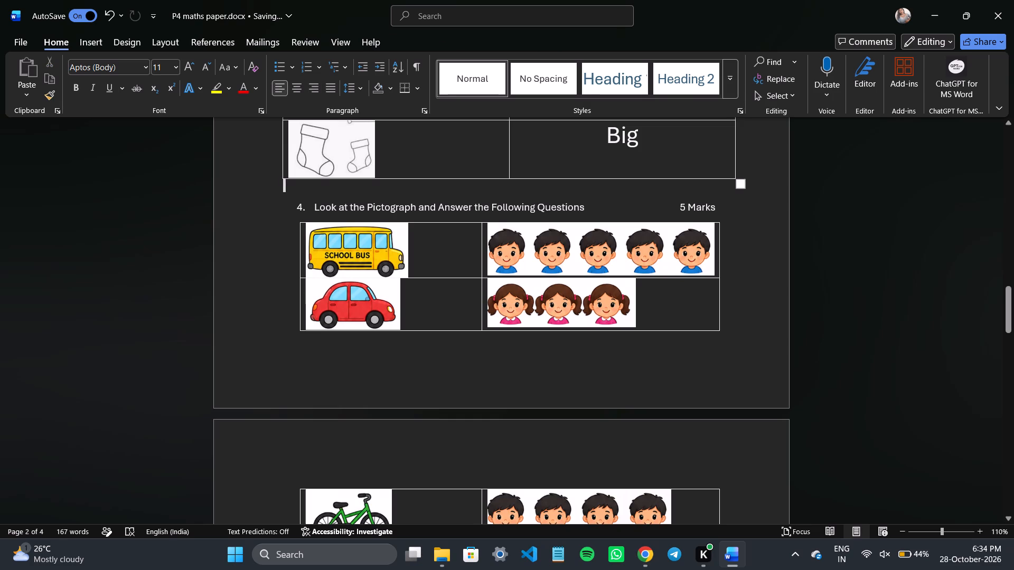
key("Return")
key("Return")
key("Return")
key("Return")
key("Return")
key("Return")
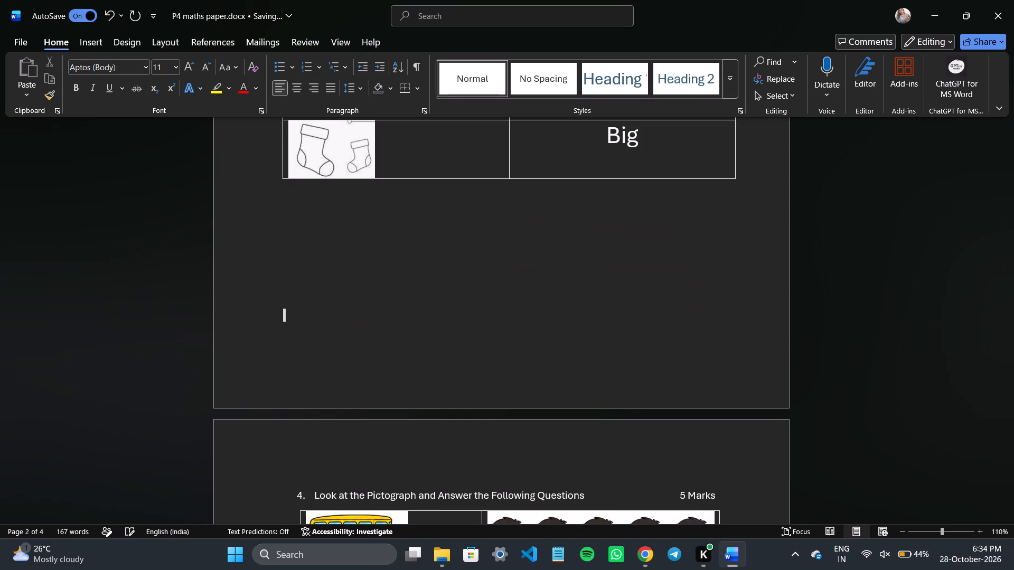
Delete all the blank lines between the last pictograph question and the question 5 heading.
scroll(328, 183, "down", 3)
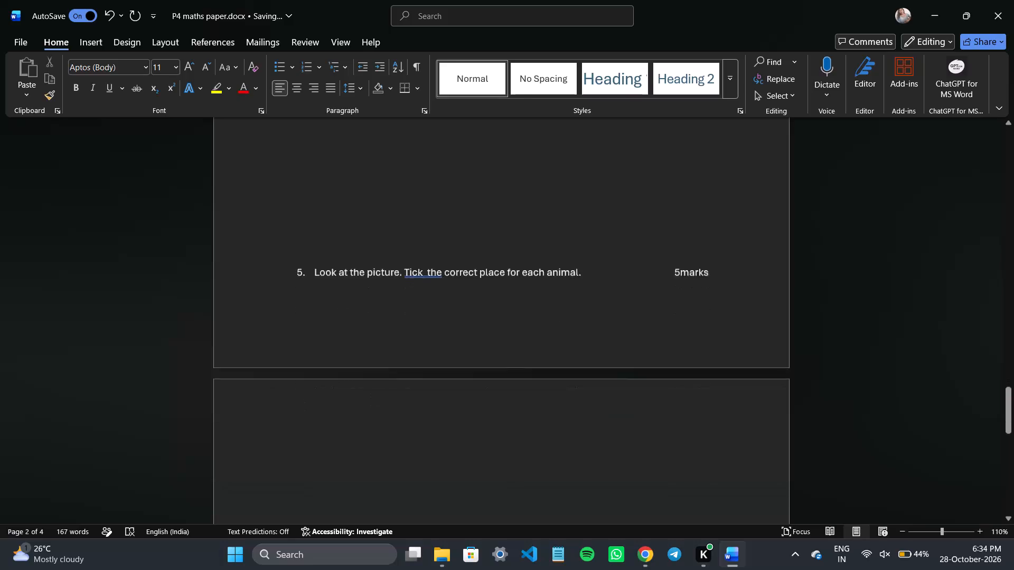
left_click_drag(405, 364, 289, 274)
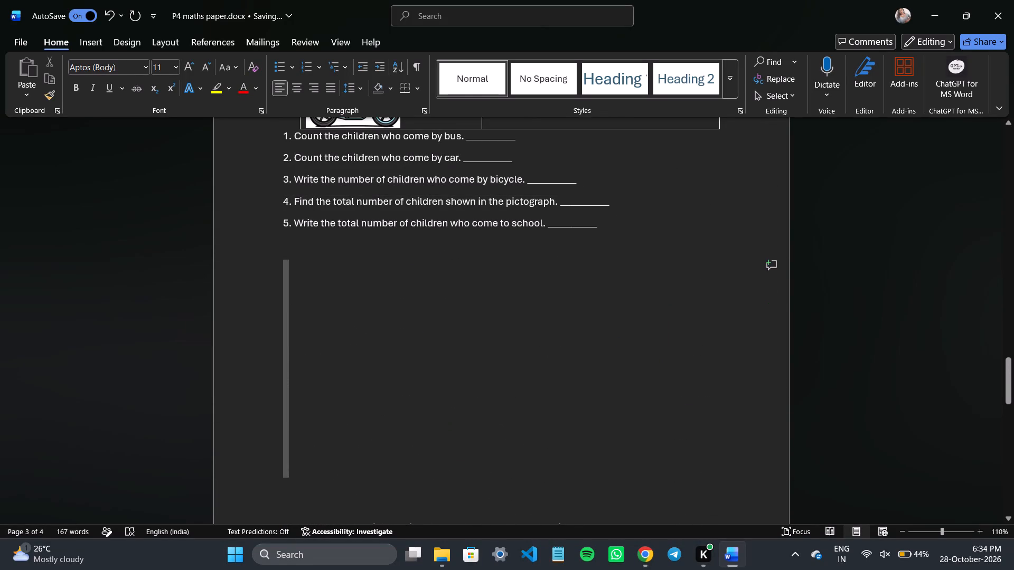
left_click_drag(289, 274, 284, 254)
key("BackSpace")
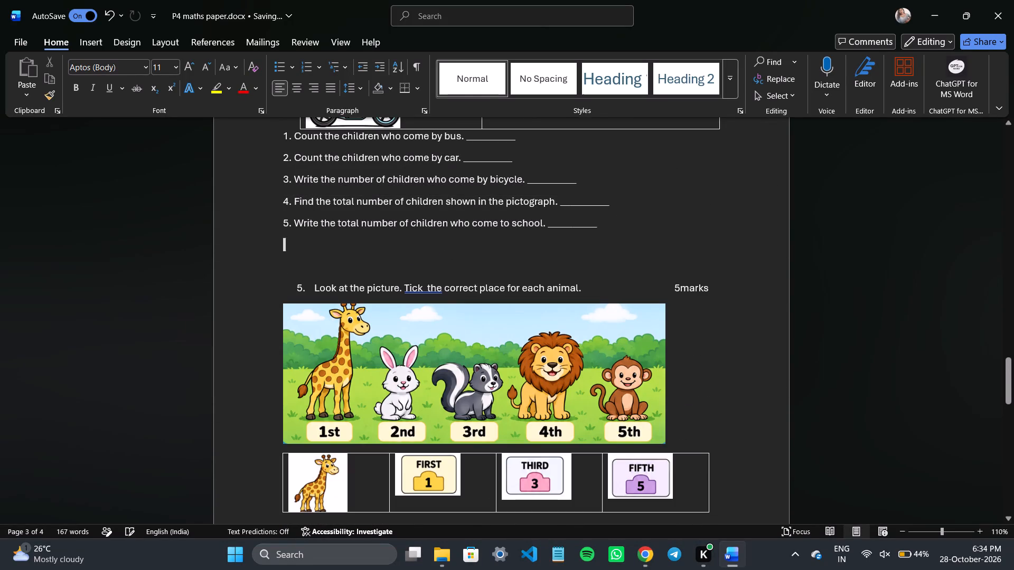
key("Down")
key("BackSpace")
key("BackSpace")
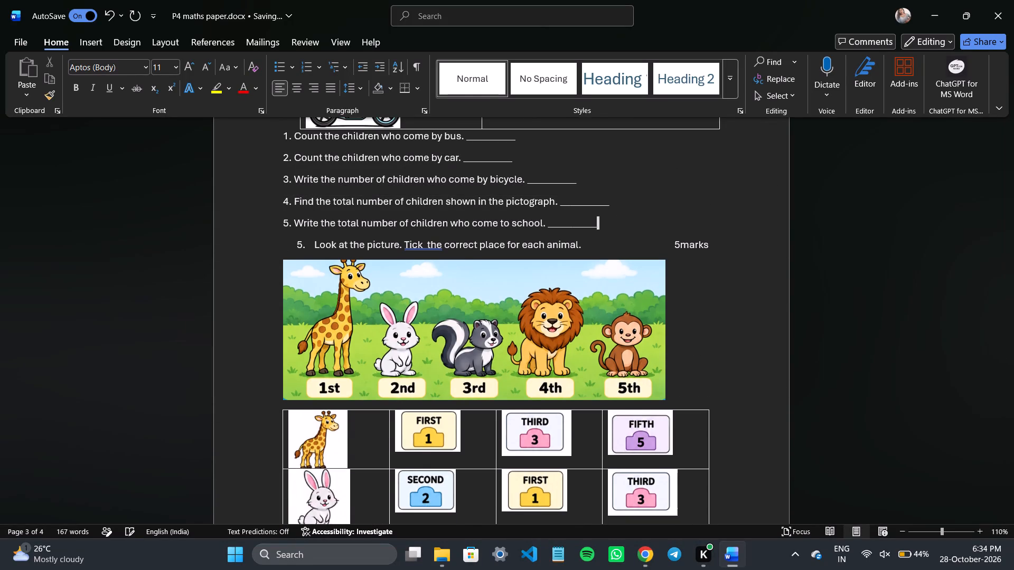
Shrink the giraffe picture in the first row of the question 5 table.
scroll(334, 298, "down", 2)
scroll(334, 298, "up", 1)
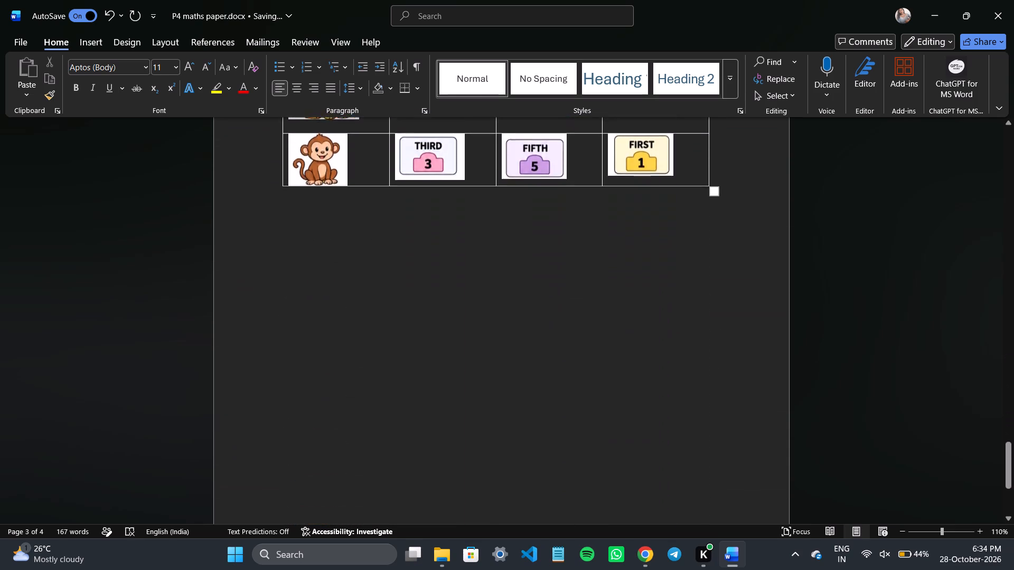
scroll(334, 298, "up", 1)
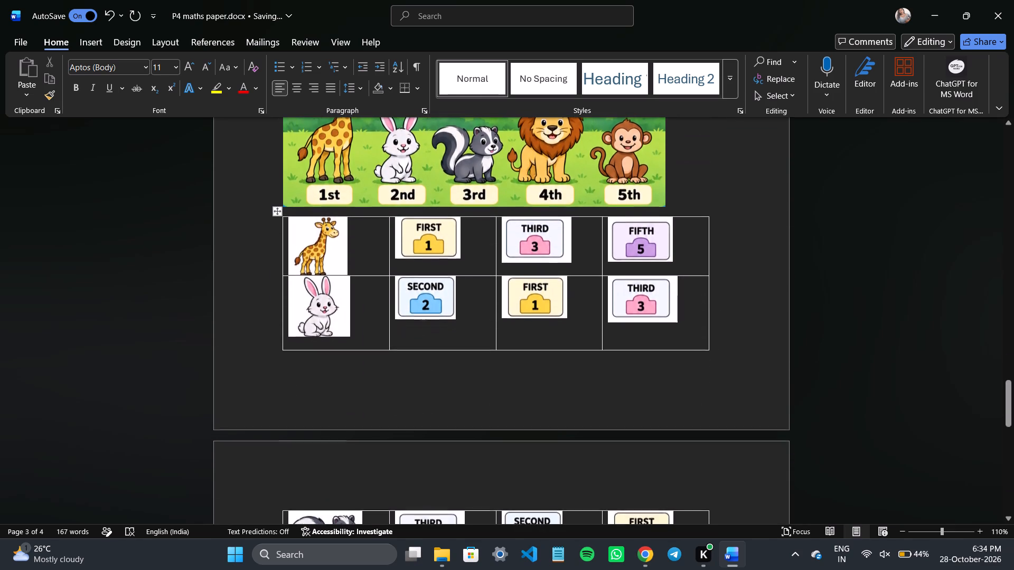
left_click(322, 244)
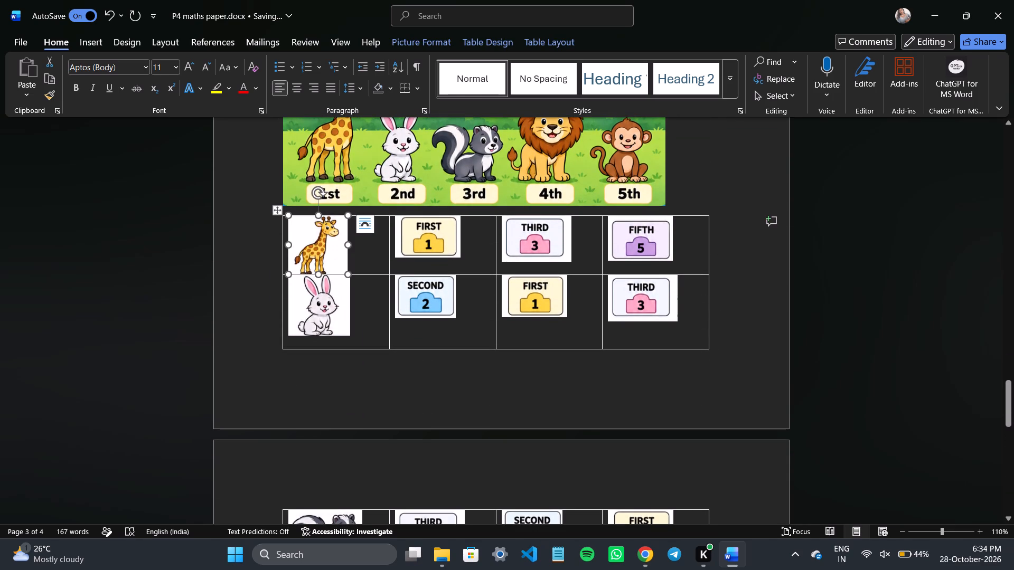
left_click_drag(346, 273, 329, 258)
Shrink the FIRST, THIRD and FIFTH card pictures in the giraffe row of the question 5 table.
left_click(450, 248)
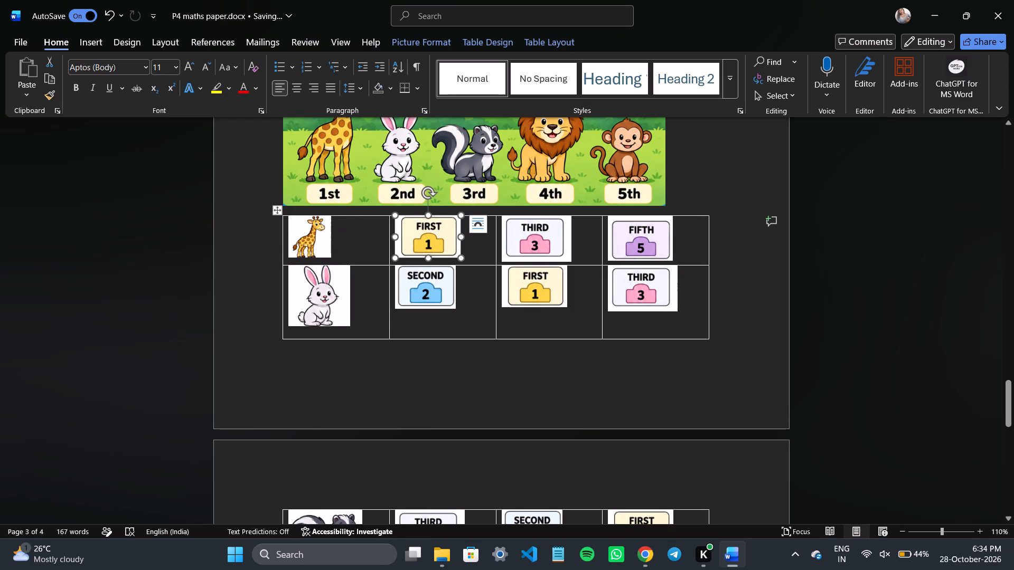
left_click_drag(459, 258, 438, 254)
left_click(438, 254)
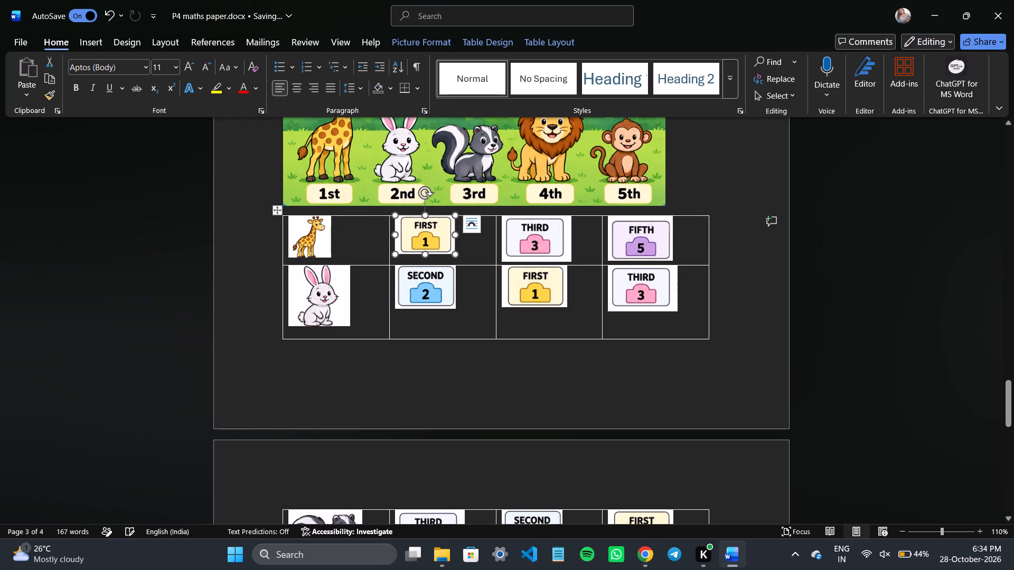
left_click(526, 248)
left_click_drag(572, 264, 556, 254)
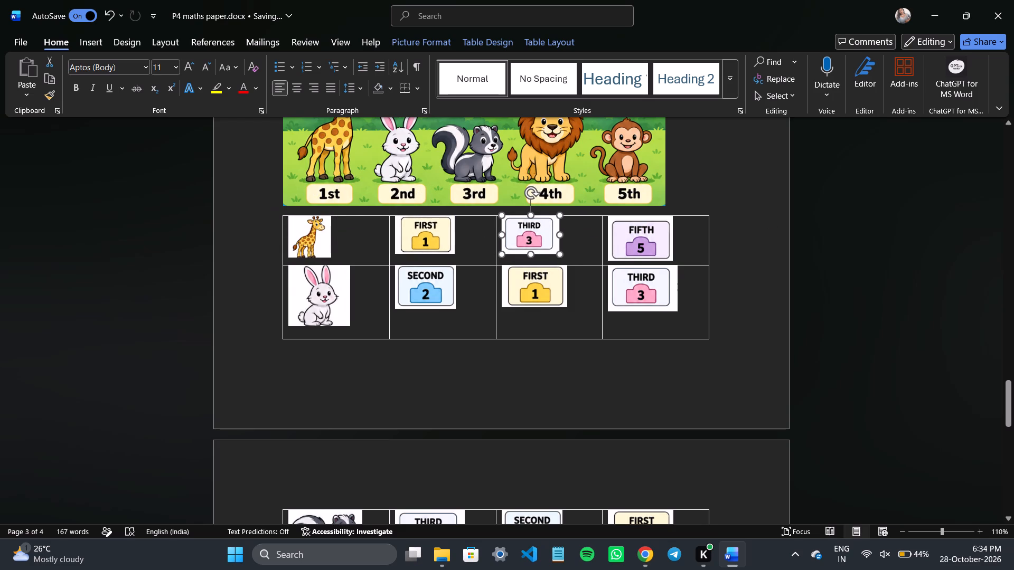
left_click_drag(556, 254, 558, 255)
left_click(558, 255)
left_click(636, 251)
left_click_drag(673, 262, 647, 251)
left_click(647, 251)
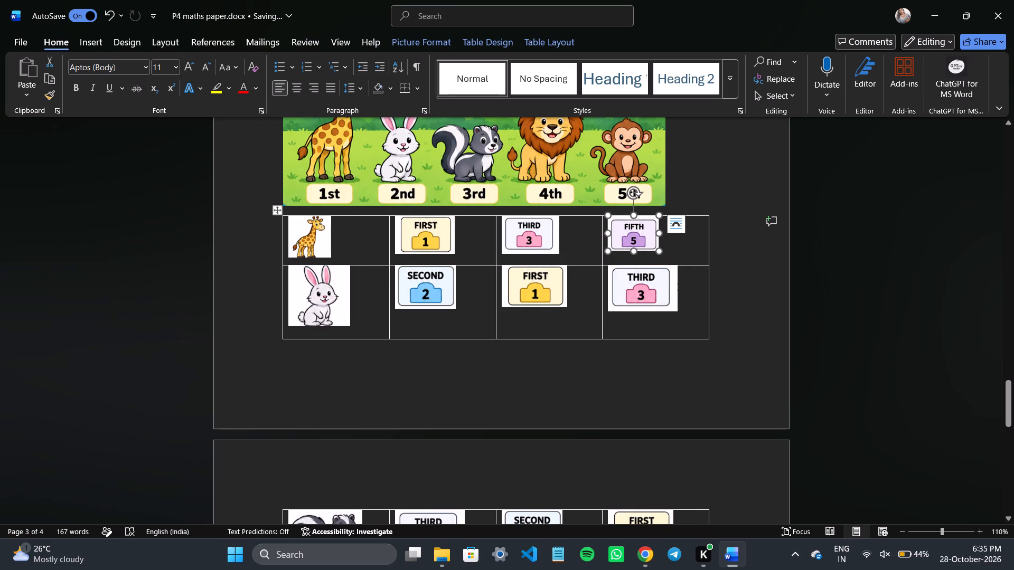
Shrink the rabbit, skunk, lion and monkey pictures in the first column of the question 5 table.
left_click(335, 309)
left_click_drag(353, 328, 323, 299)
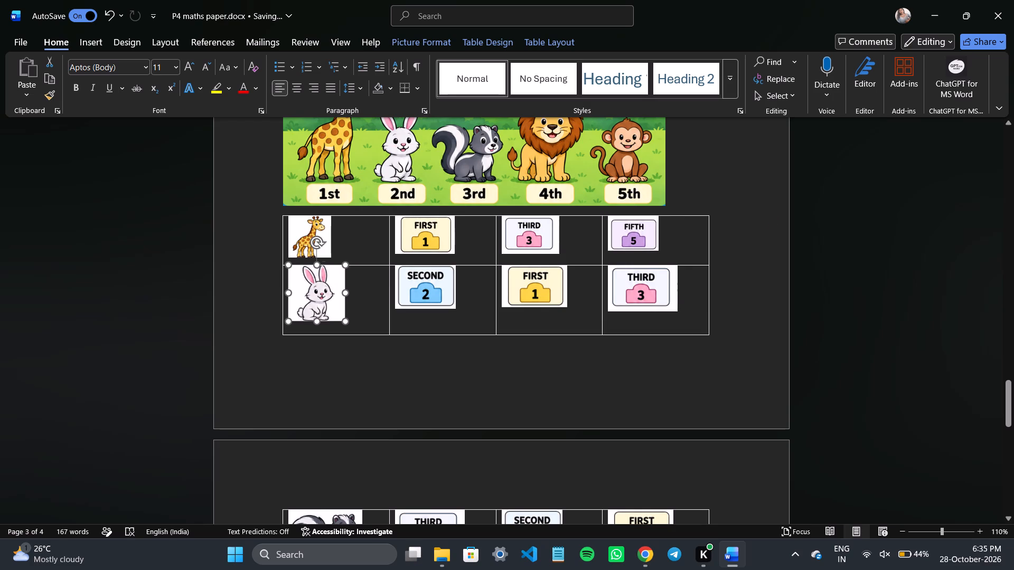
left_click_drag(323, 299, 332, 302)
scroll(332, 302, "down", 1)
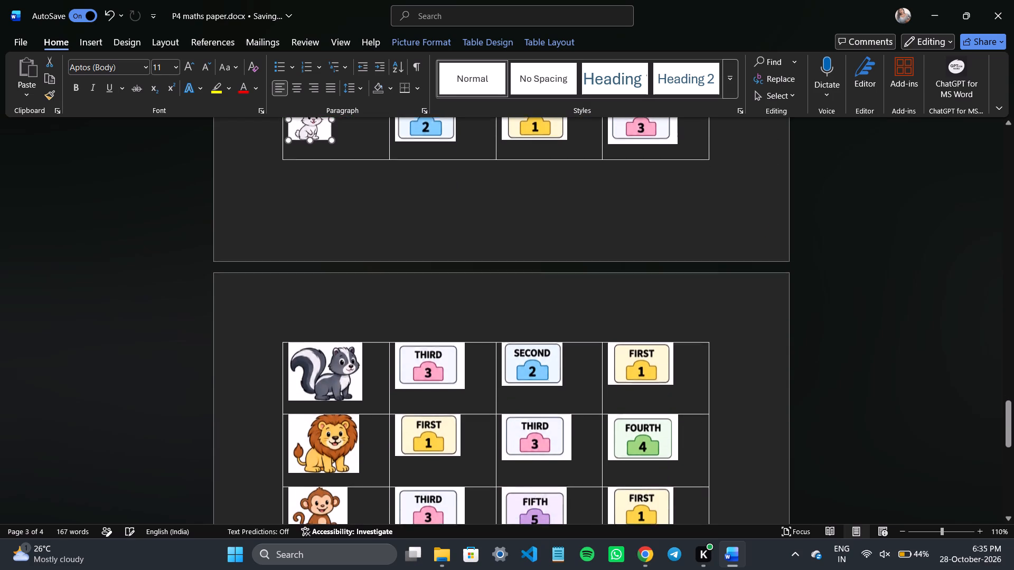
left_click(328, 374)
left_click_drag(361, 389, 330, 369)
left_click(327, 427)
left_click_drag(358, 450, 334, 433)
left_click(334, 433)
left_click(337, 477)
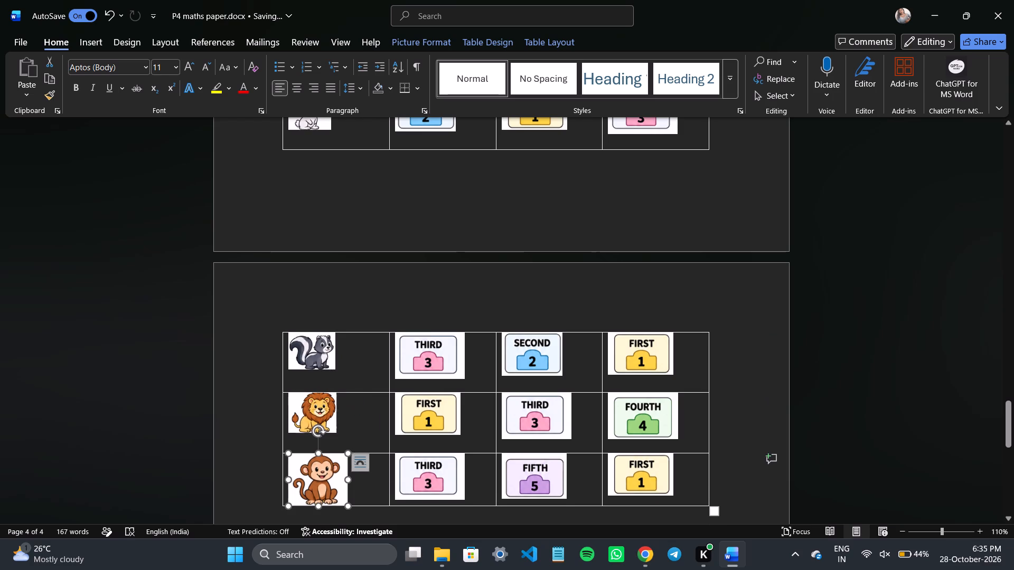
left_click_drag(346, 505, 330, 484)
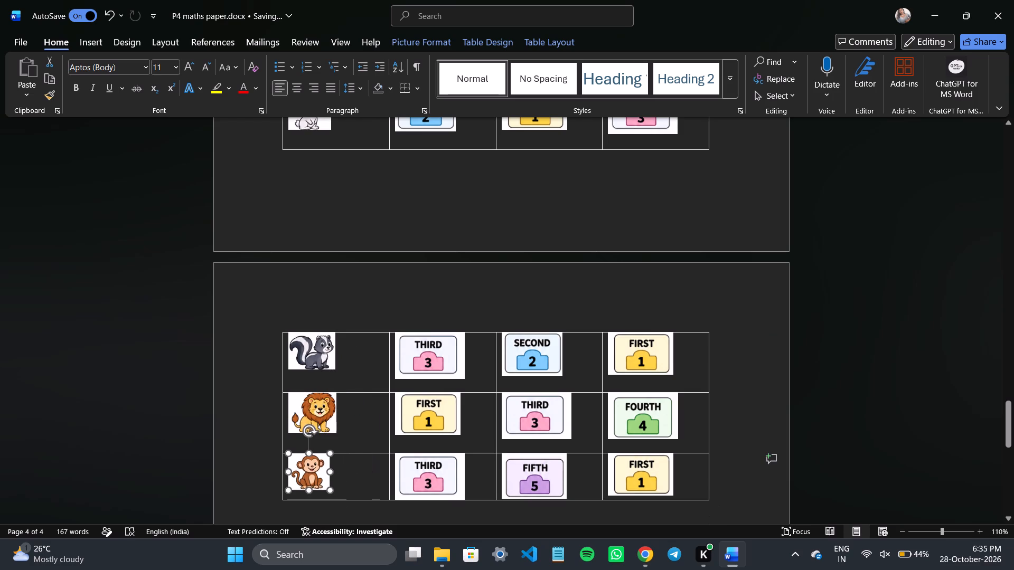
left_click(330, 484)
Shrink the THIRD card in the monkey row and the FIRST card in the lion row of the question 5 table.
left_click(435, 472)
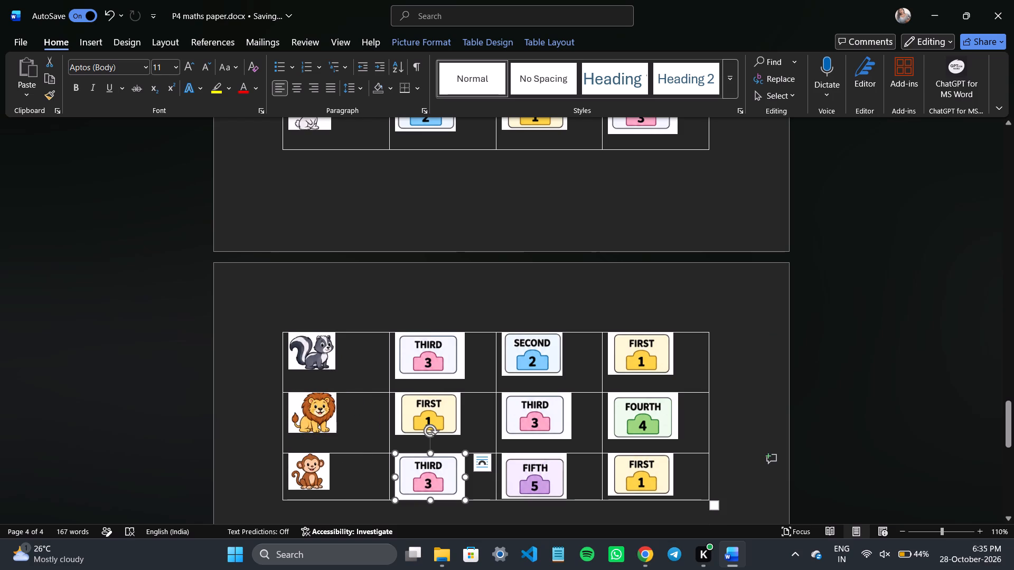
left_click_drag(465, 502, 446, 490)
left_click(446, 490)
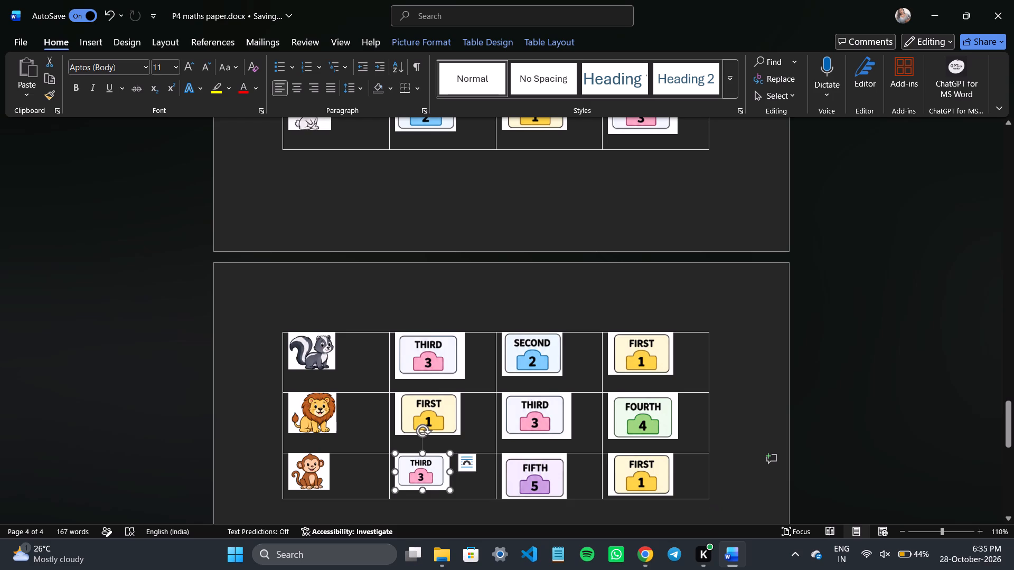
left_click(457, 414)
left_click_drag(461, 433, 443, 427)
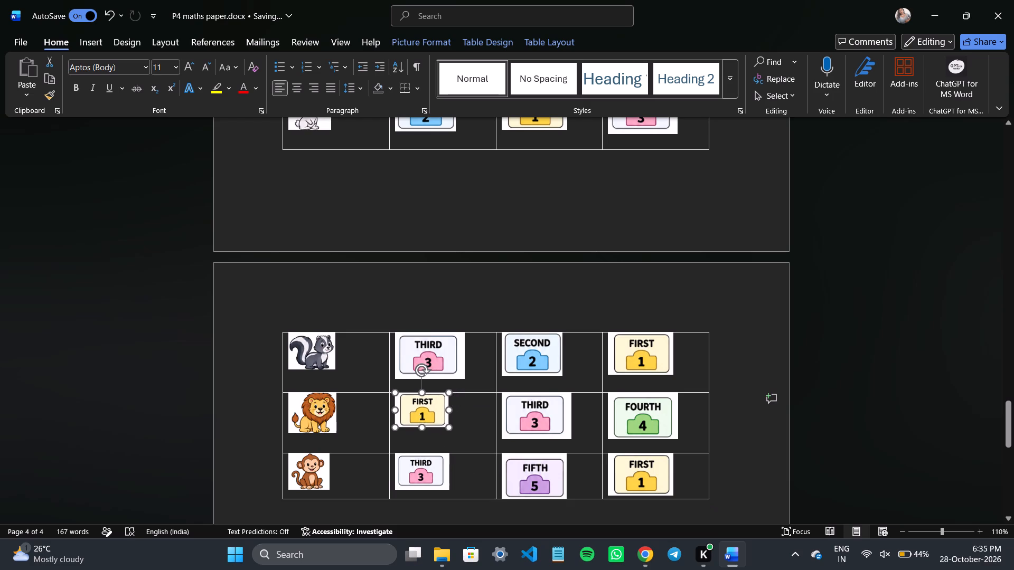
left_click_drag(443, 427, 443, 426)
left_click(443, 426)
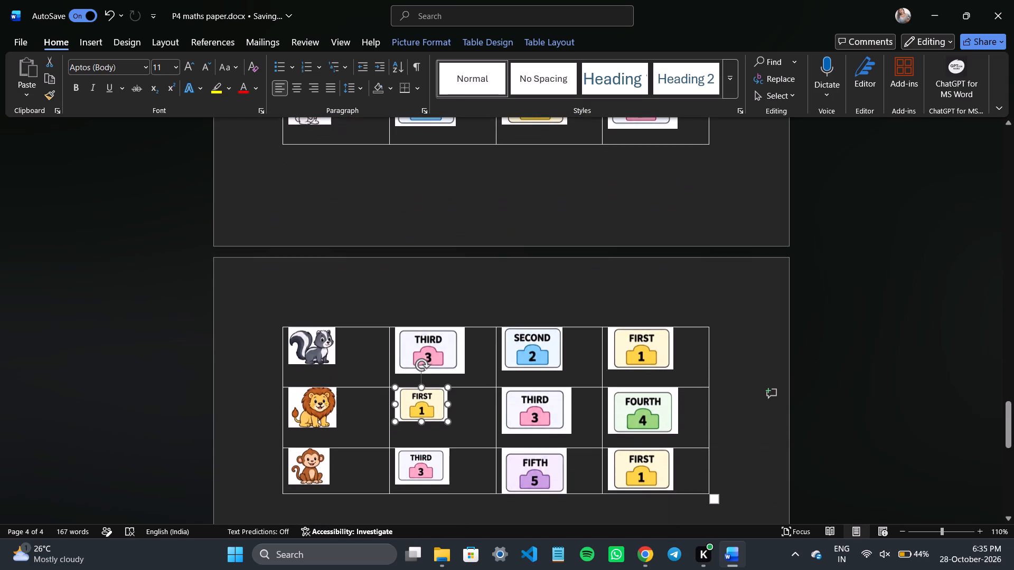
Shrink the THIRD card in the lion row and the FIFTH card in the monkey row of the question 5 table.
left_click(540, 412)
left_click(576, 430)
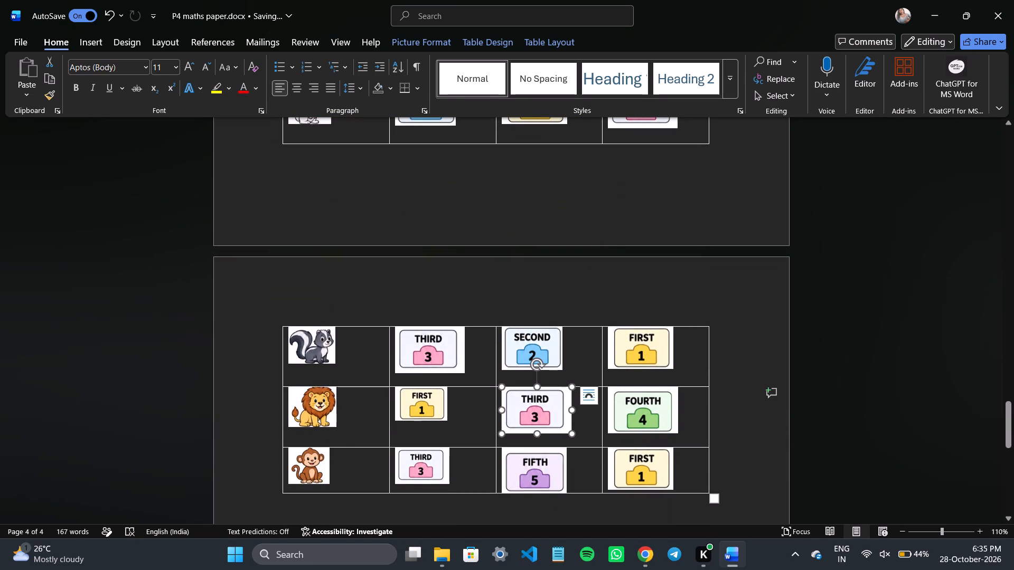
left_click(559, 422)
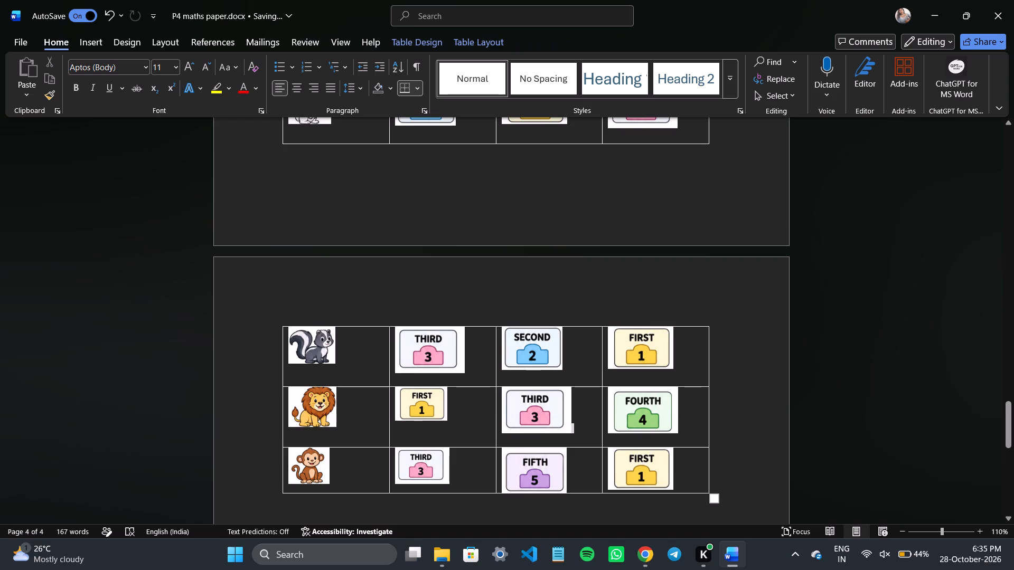
left_click_drag(569, 432, 548, 423)
left_click(548, 423)
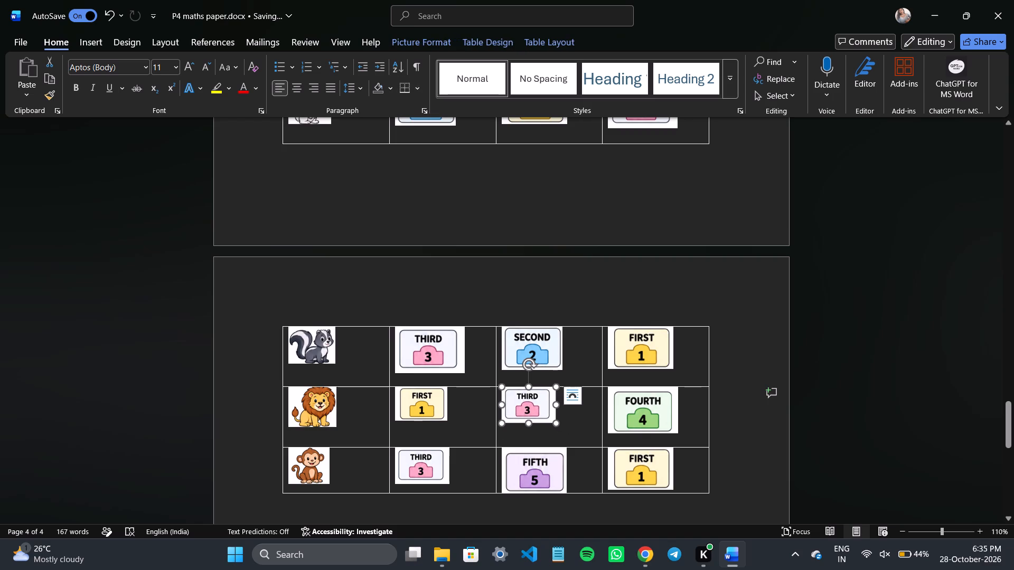
left_click(545, 457)
left_click_drag(566, 498, 542, 482)
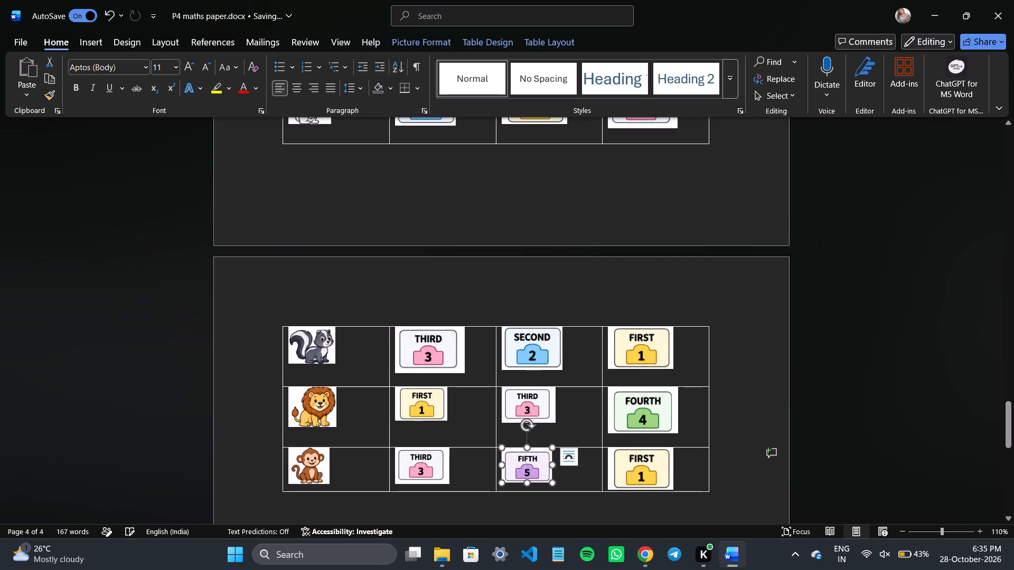
left_click(560, 487)
Shrink the last-column cards of the question 5 table: FIRST in the monkey row, FOURTH in the lion row and FIRST in the skunk row.
left_click(645, 455)
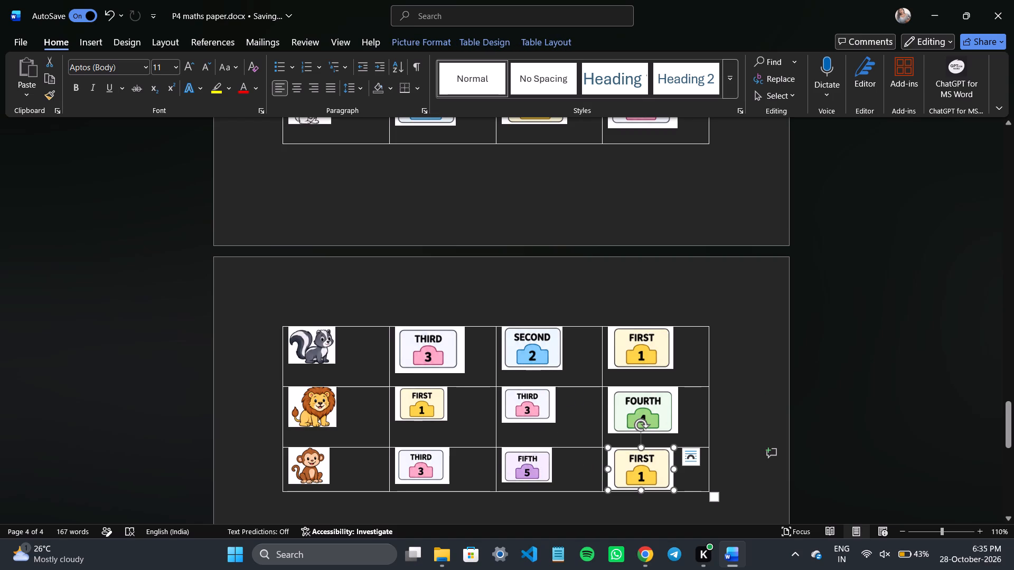
left_click(677, 488)
left_click_drag(677, 488, 664, 481)
left_click(664, 481)
left_click(653, 406)
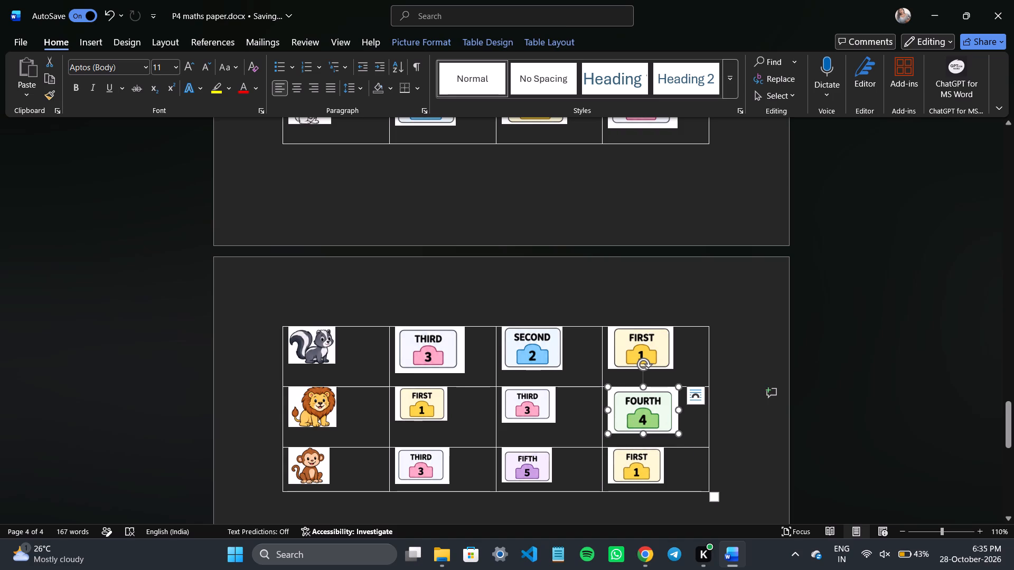
left_click_drag(678, 434, 664, 419)
left_click(663, 352)
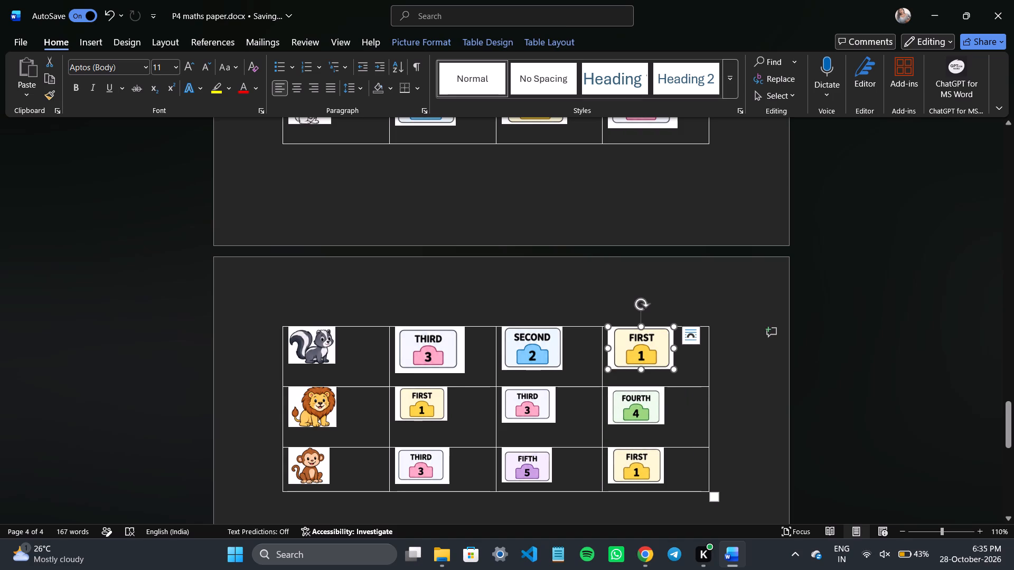
left_click_drag(674, 373, 649, 362)
Shrink the school bus, car, bicycle and motorcycle pictures in the first column of the question 4 pictograph table.
scroll(649, 362, "up", 1)
left_click(551, 316)
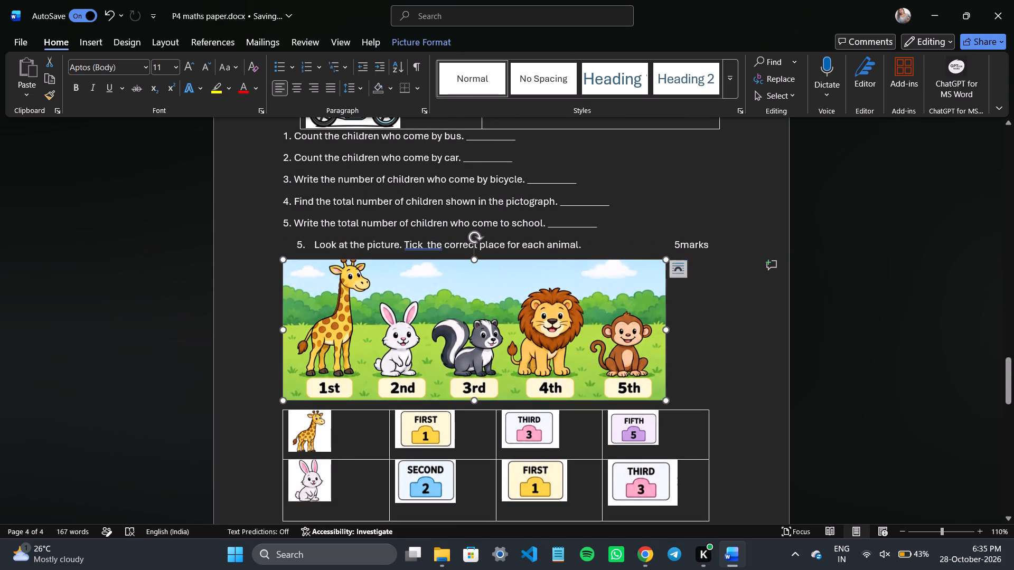
scroll(551, 316, "up", 1)
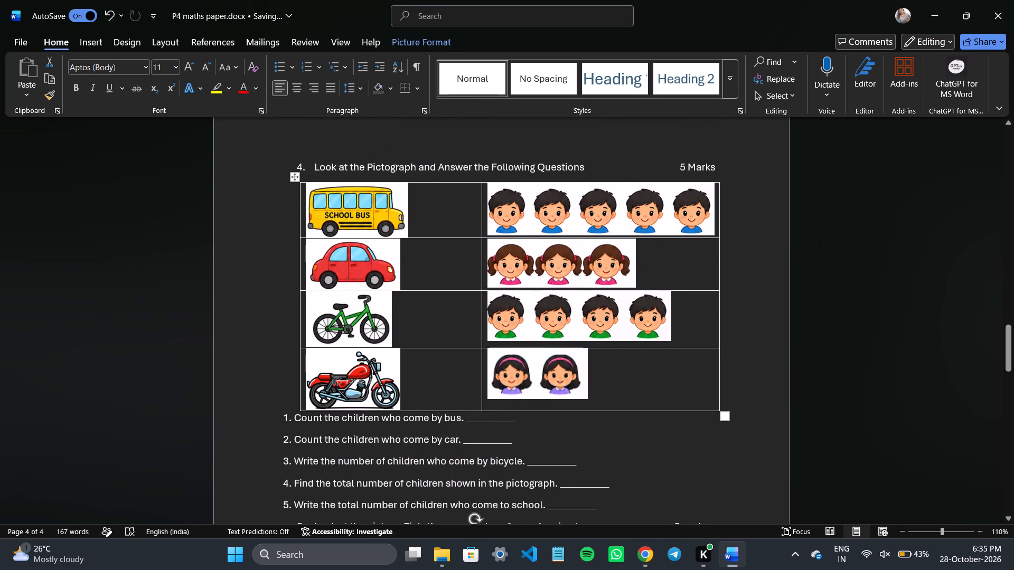
left_click(366, 201)
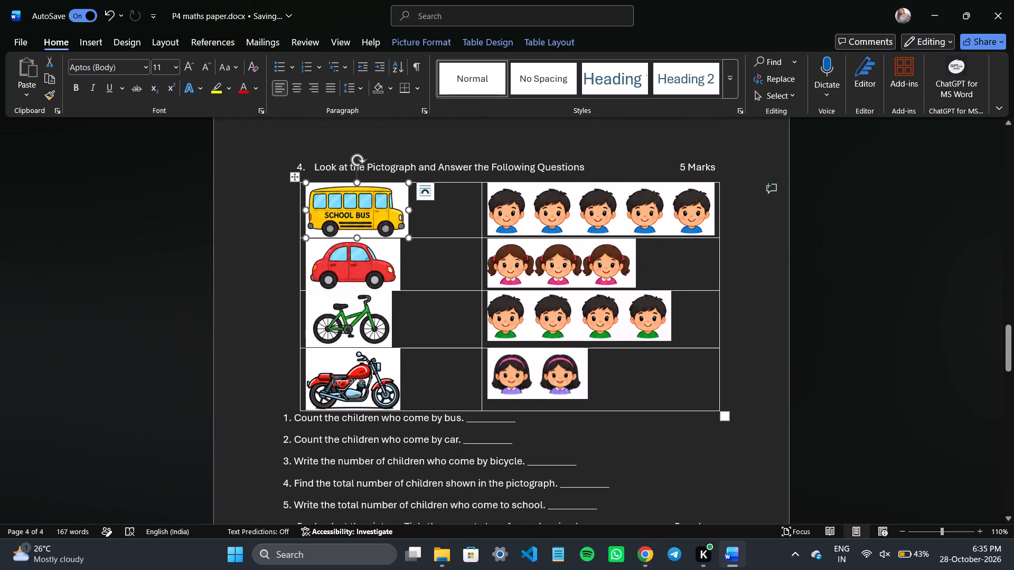
left_click_drag(409, 238, 369, 225)
left_click(371, 261)
left_click_drag(401, 289, 373, 278)
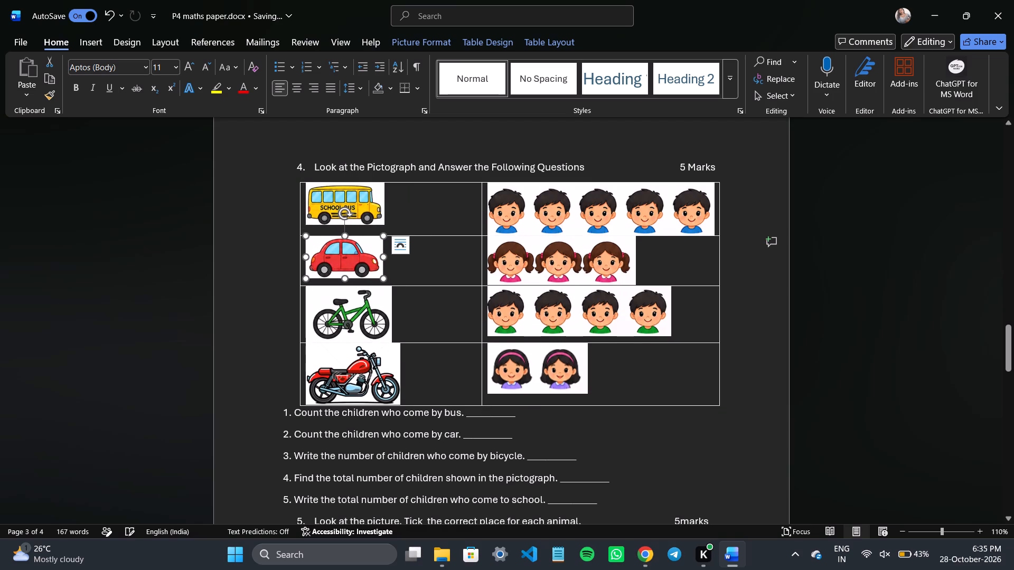
left_click(368, 313)
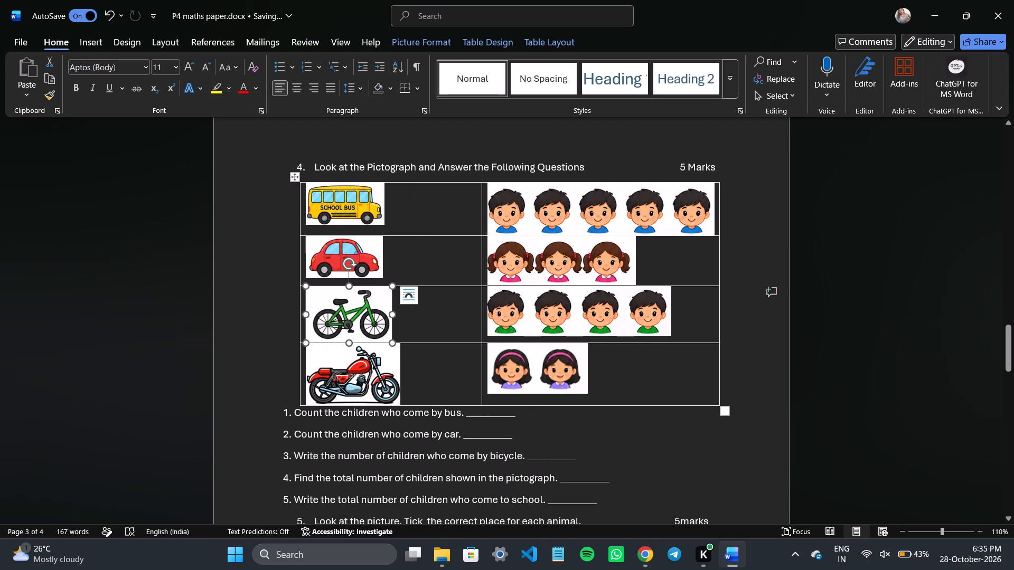
left_click_drag(395, 342, 365, 329)
left_click(365, 329)
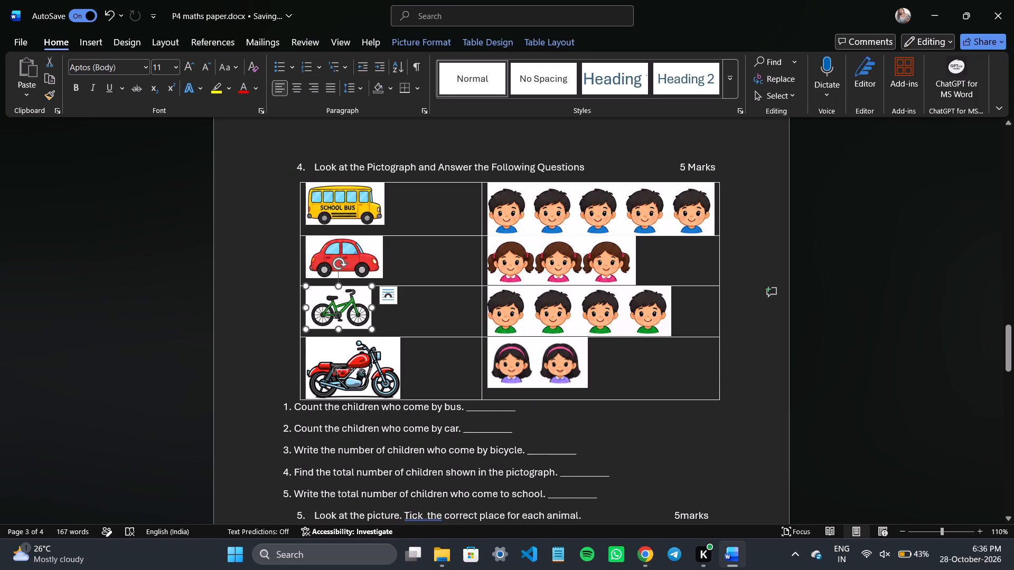
left_click(364, 360)
left_click_drag(401, 400, 378, 392)
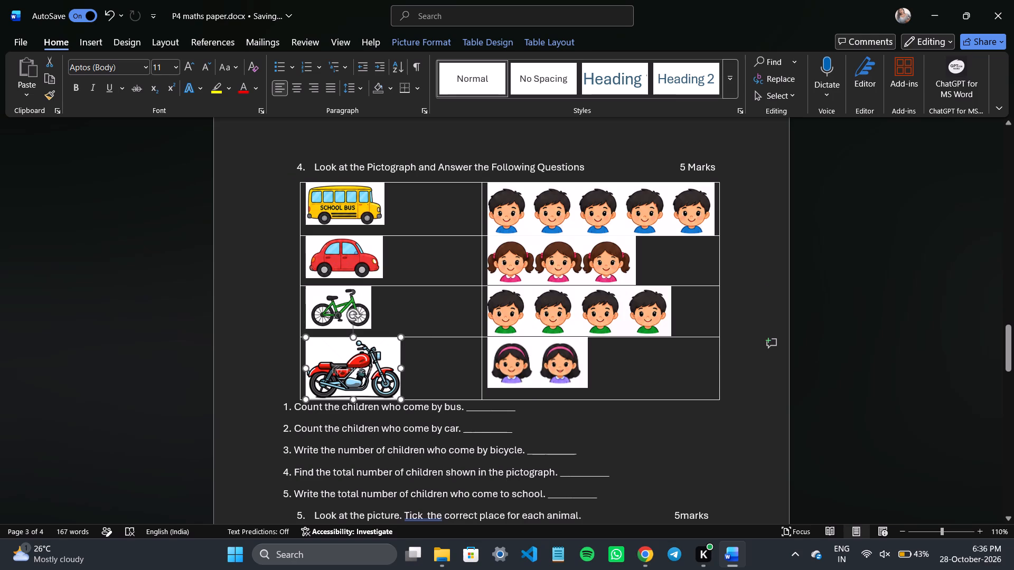
left_click_drag(378, 392, 355, 381)
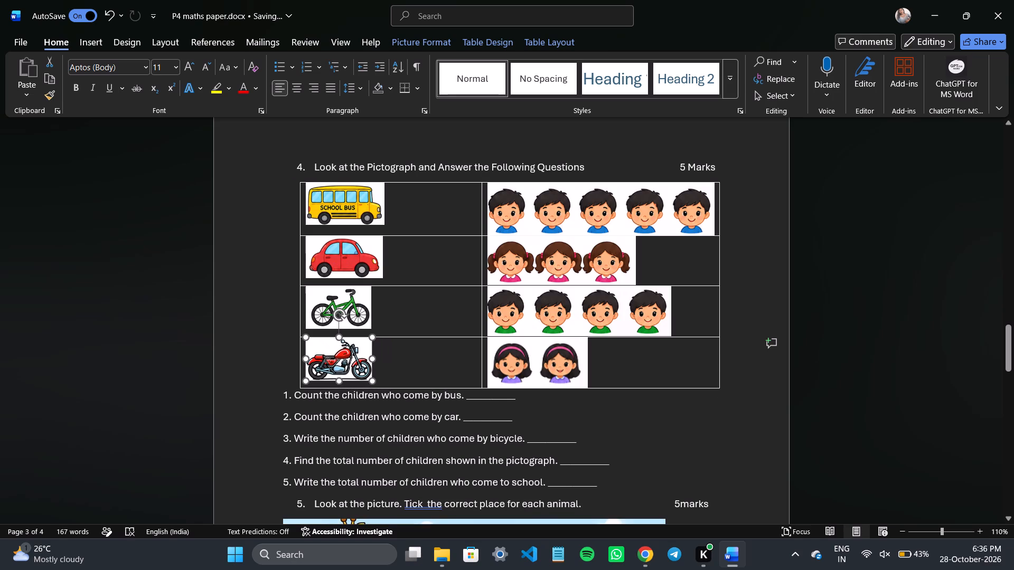
Shrink the four pictures of children in the second column of the question 4 pictograph table.
left_click(638, 221)
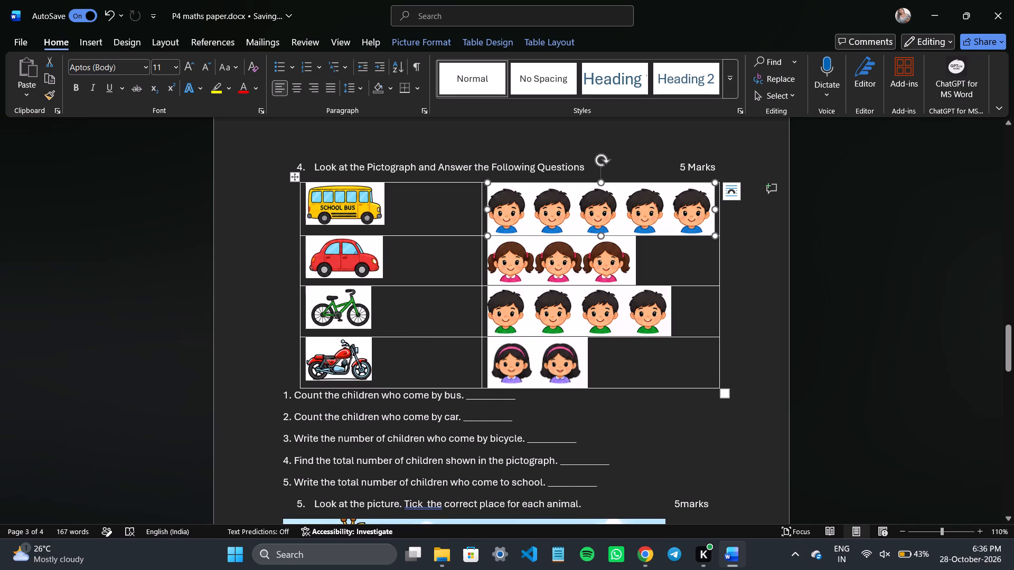
left_click_drag(715, 235, 646, 222)
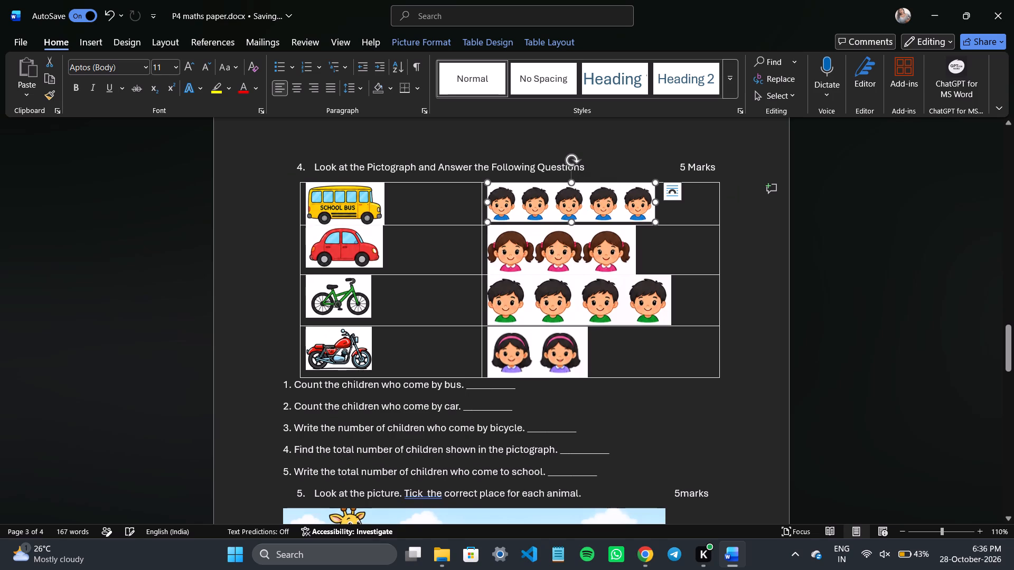
left_click(646, 222)
left_click(607, 253)
left_click_drag(633, 275, 602, 263)
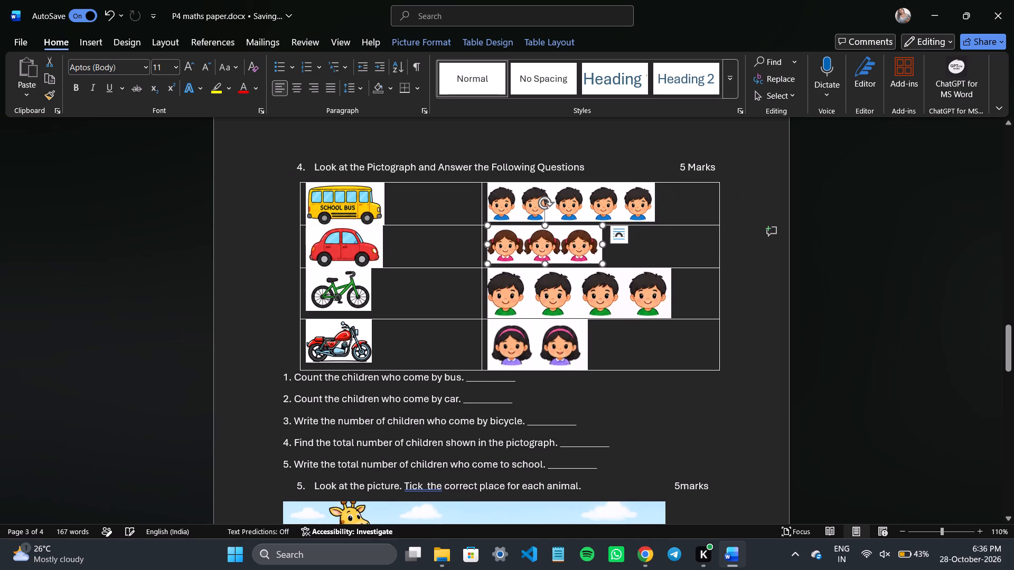
left_click(616, 291)
left_click_drag(672, 317, 634, 303)
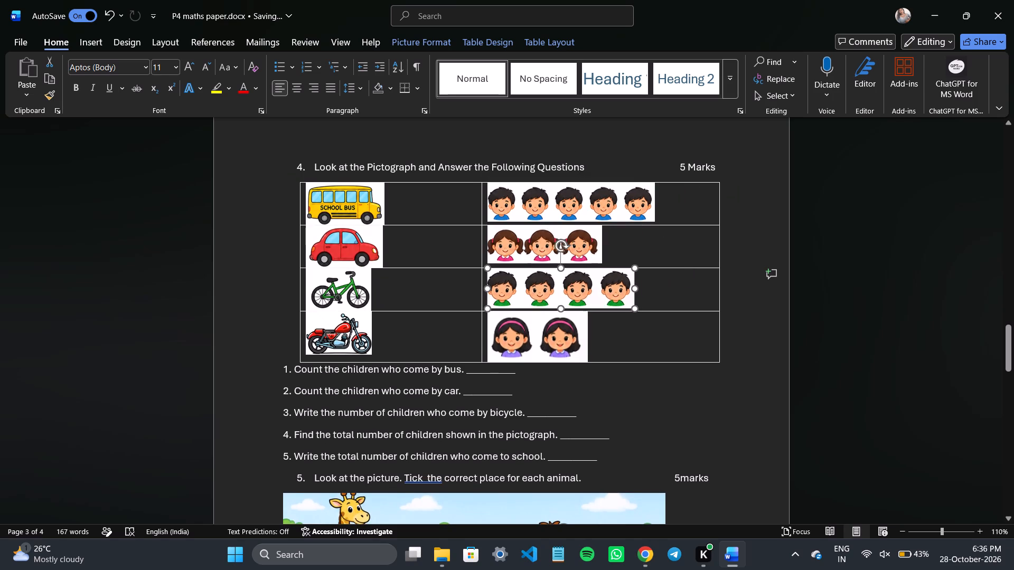
left_click_drag(634, 303, 625, 298)
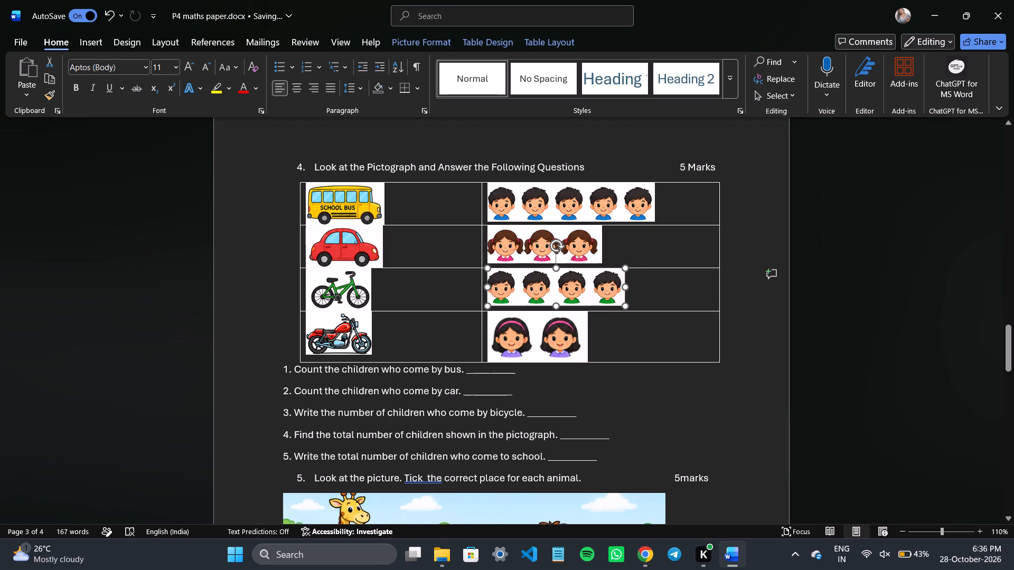
left_click(562, 341)
left_click_drag(590, 361, 558, 350)
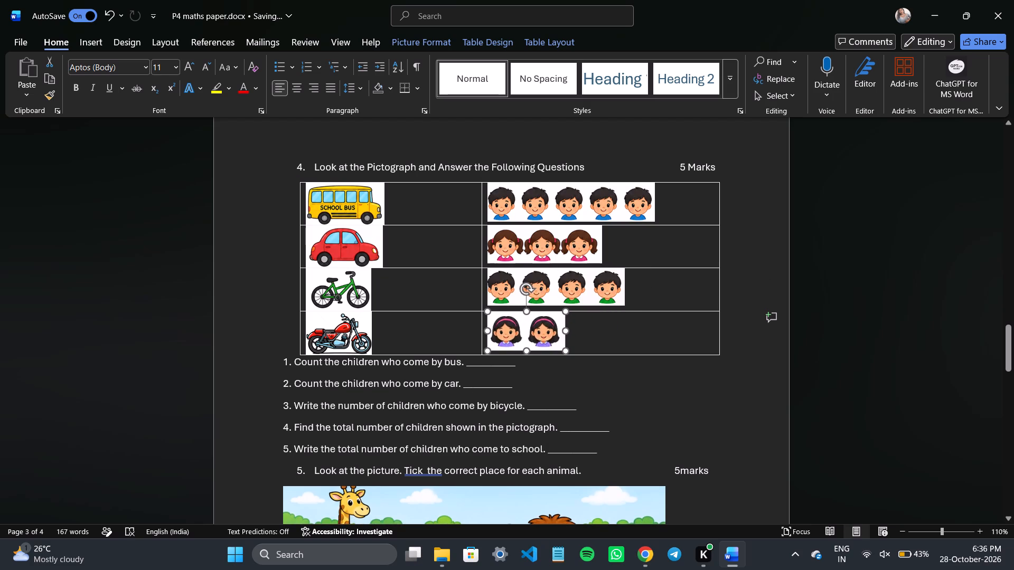
left_click_drag(558, 350, 557, 350)
Reduce only the height of the question 5 picture showing the animals lined up from 1st to 5th.
scroll(557, 350, "down", 1)
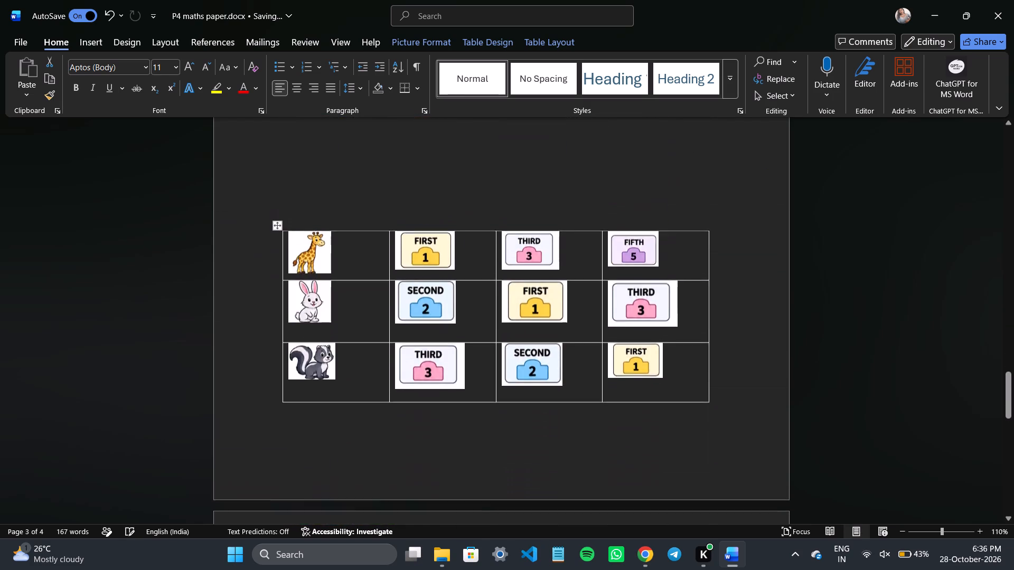
scroll(557, 350, "up", 1)
left_click(520, 416)
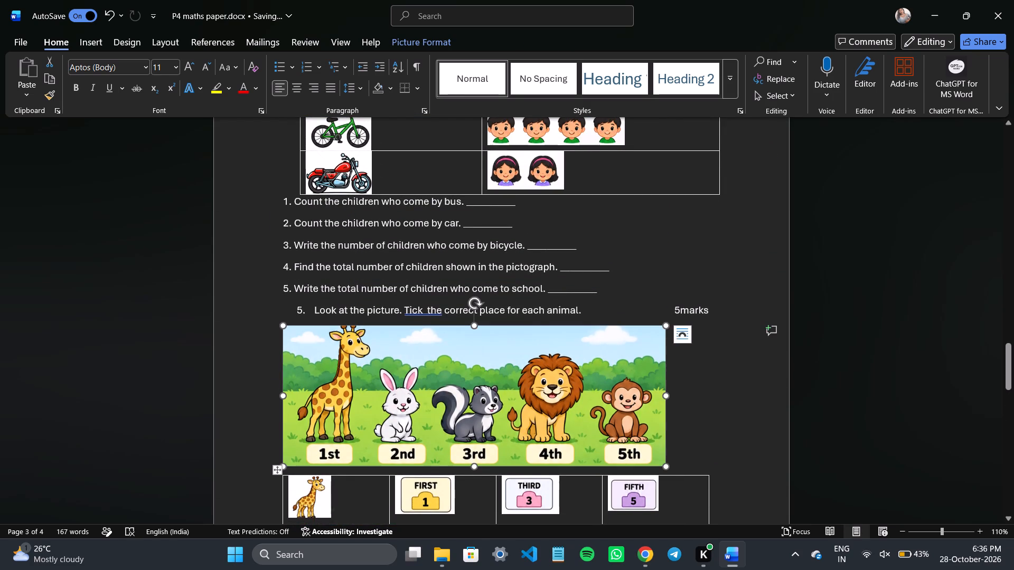
left_click(478, 466)
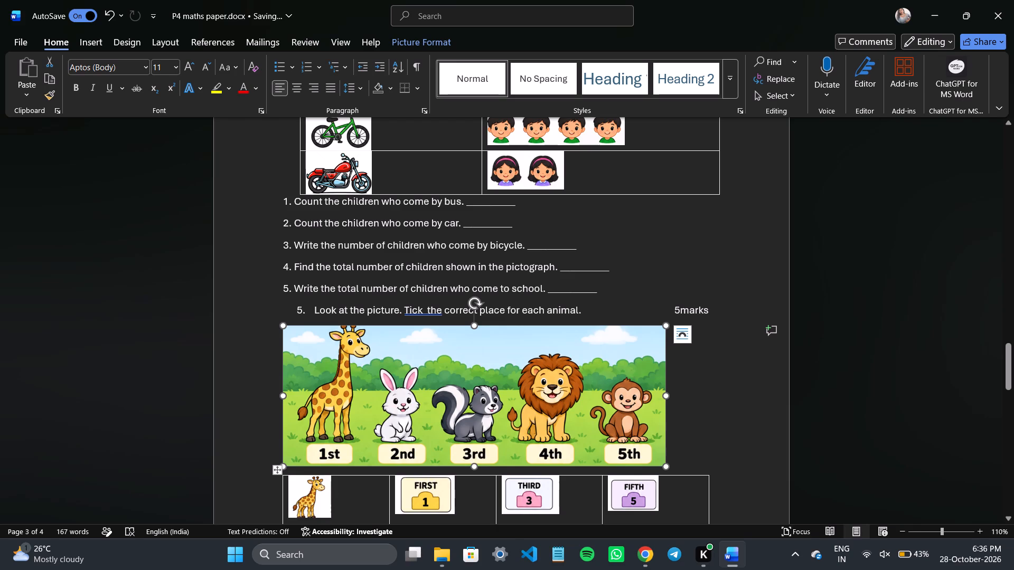
left_click(478, 463)
left_click_drag(476, 467, 473, 441)
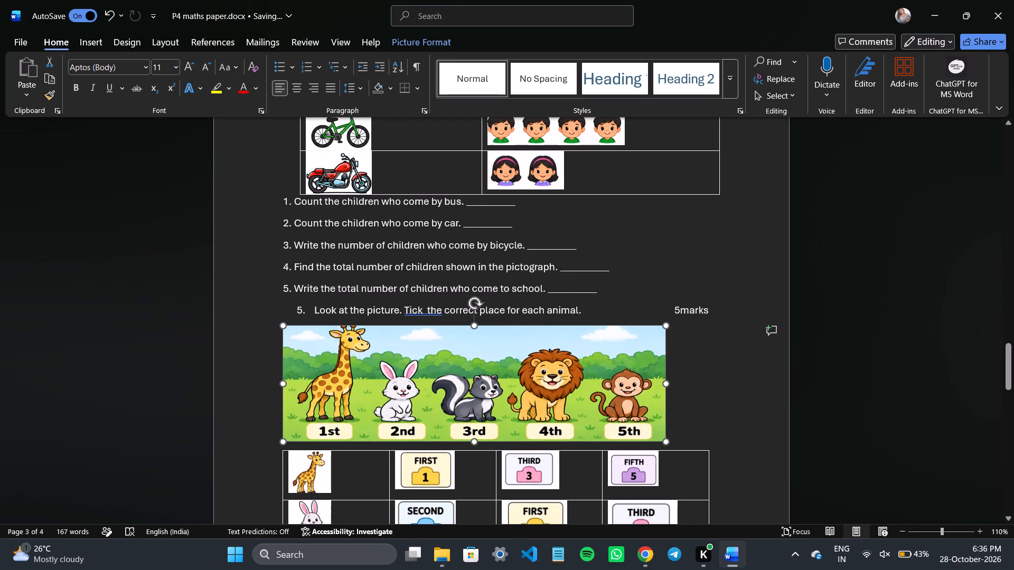
left_click_drag(473, 441, 473, 443)
Shrink the THIRD card in the skunk row of the question 5 table.
scroll(473, 443, "down", 1)
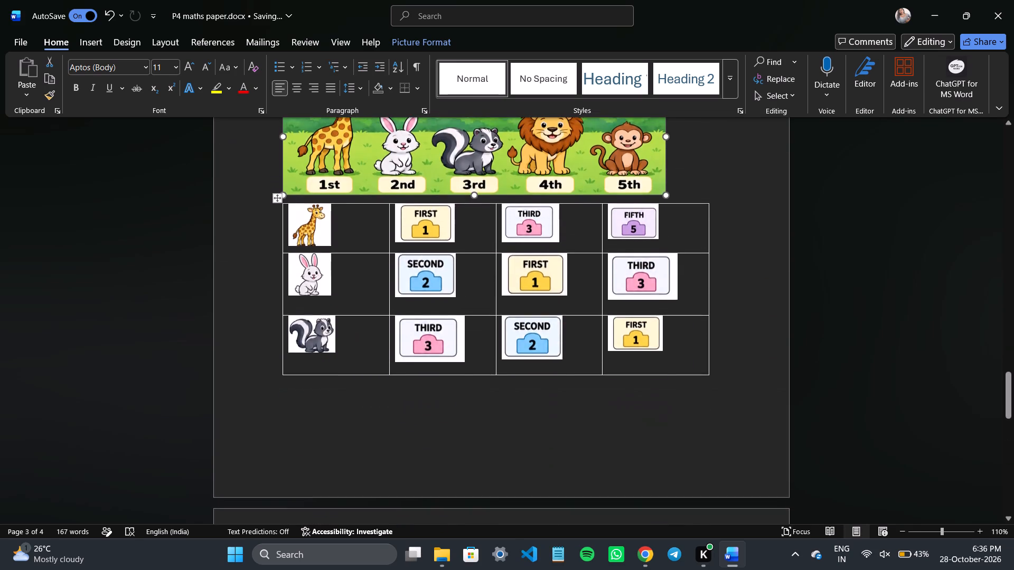
scroll(473, 443, "up", 1)
left_click(435, 488)
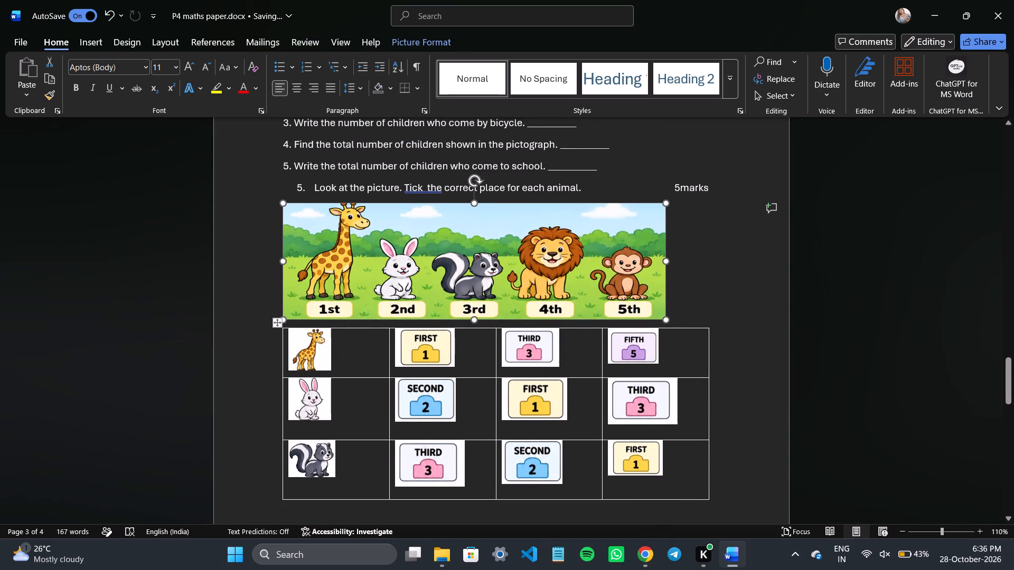
left_click(438, 482)
left_click_drag(464, 488, 460, 484)
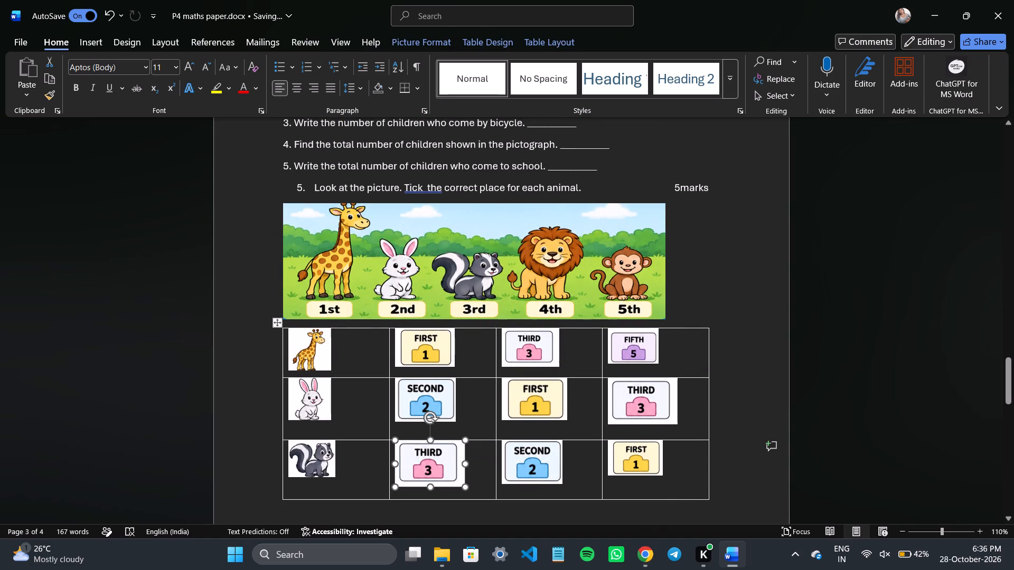
left_click_drag(460, 484, 452, 479)
left_click(452, 479)
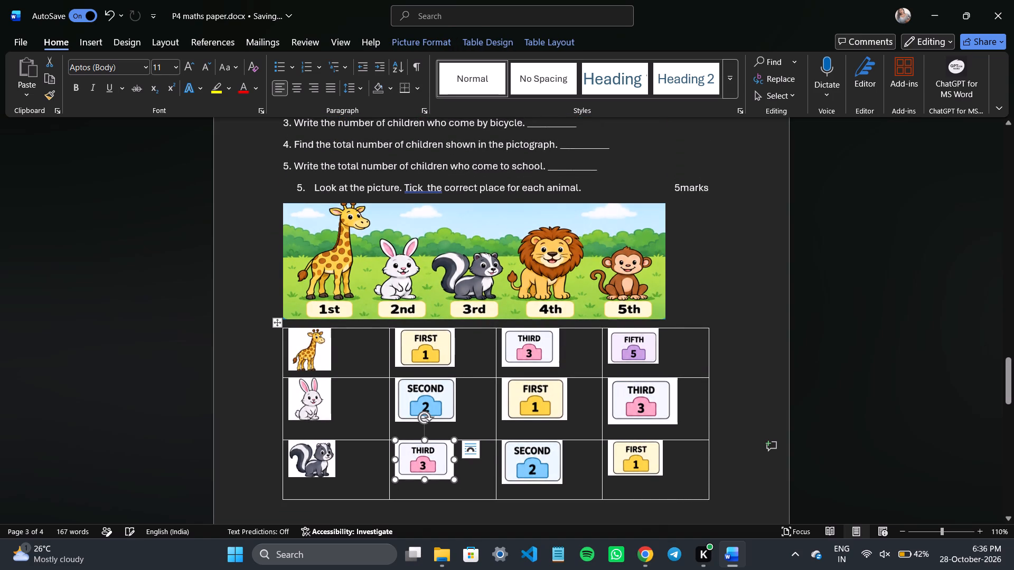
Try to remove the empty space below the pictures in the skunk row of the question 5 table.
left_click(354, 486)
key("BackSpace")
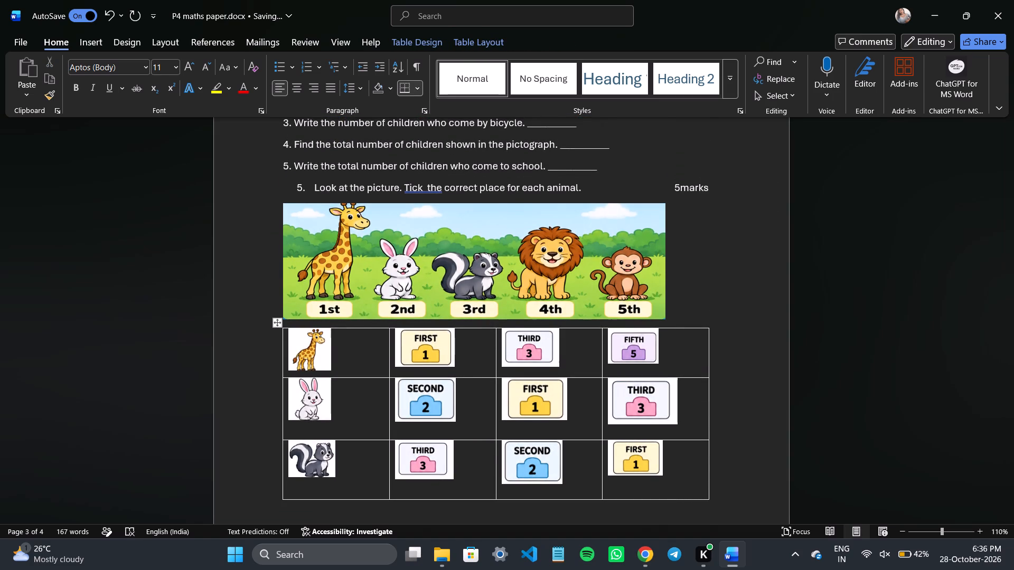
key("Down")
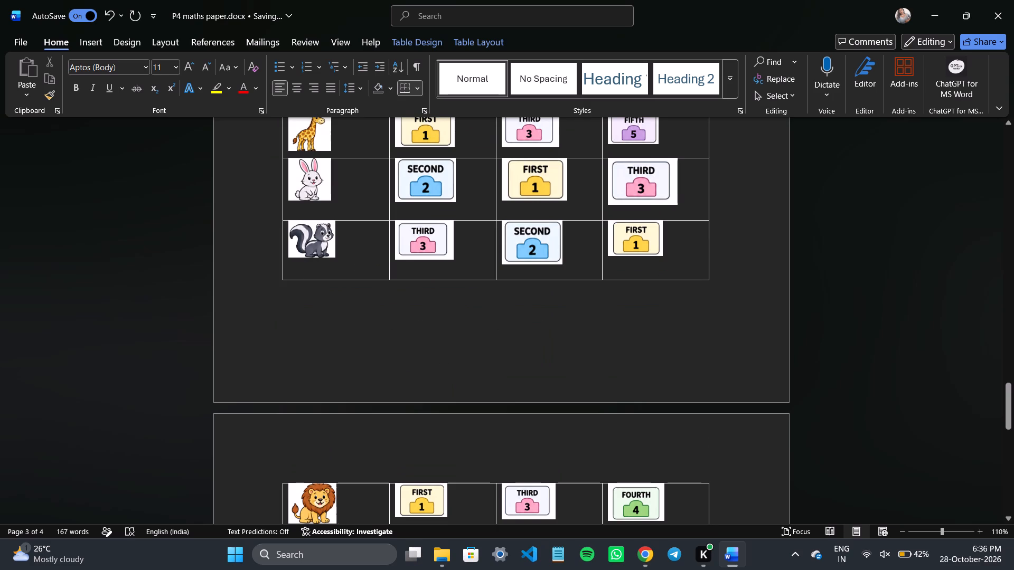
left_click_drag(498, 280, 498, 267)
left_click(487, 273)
Reduce the height of the rabbit row in the question 5 table by raising its lower border.
left_click_drag(484, 221, 484, 213)
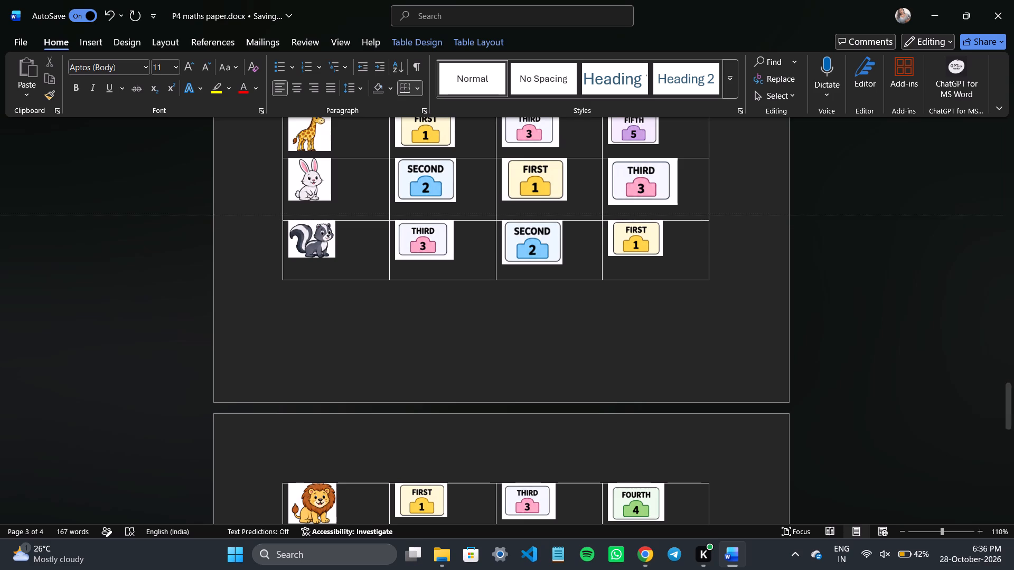
left_click_drag(484, 213, 484, 208)
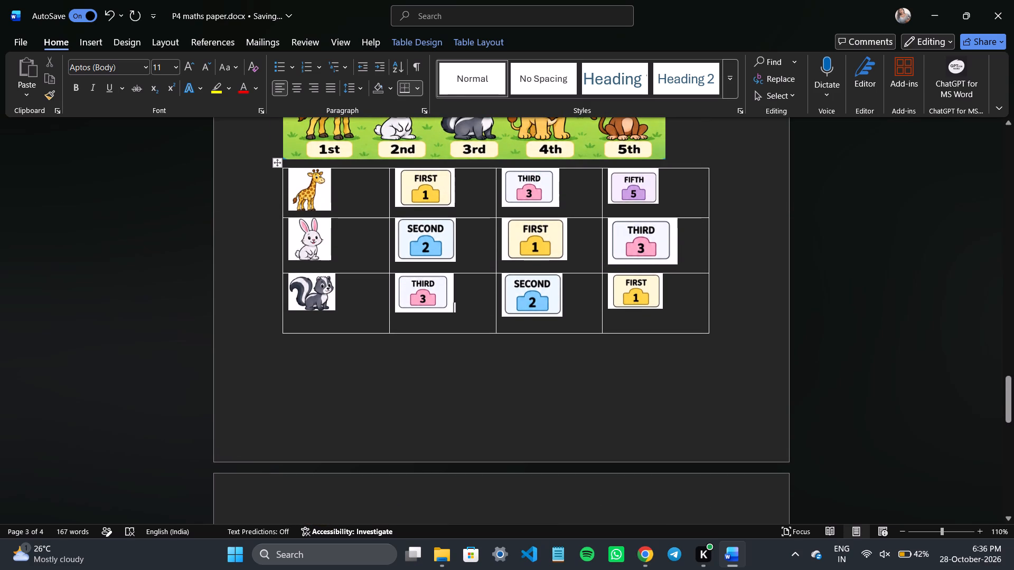
Reduce the height of the giraffe row in the question 5 table by raising its lower border.
left_click_drag(478, 220, 478, 213)
left_click(478, 213)
left_click_drag(477, 218, 475, 213)
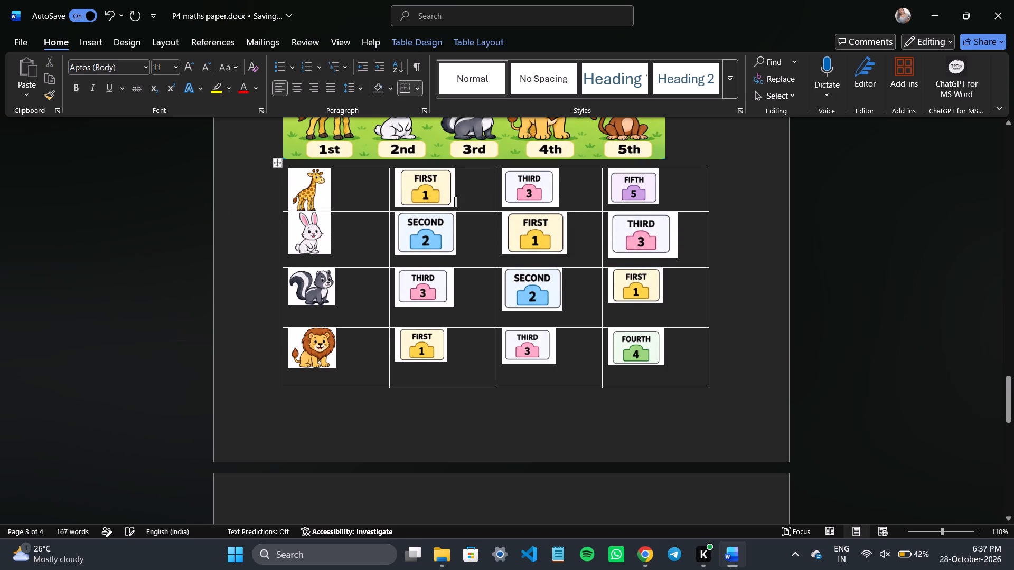
left_click(475, 213)
Reduce the height of the skunk row in the question 5 table by raising its lower border.
left_click_drag(474, 328, 472, 308)
left_click_drag(472, 308, 472, 310)
left_click_drag(473, 329, 476, 312)
Shrink the THIRD card in the rabbit row of the question 5 table.
left_click(644, 235)
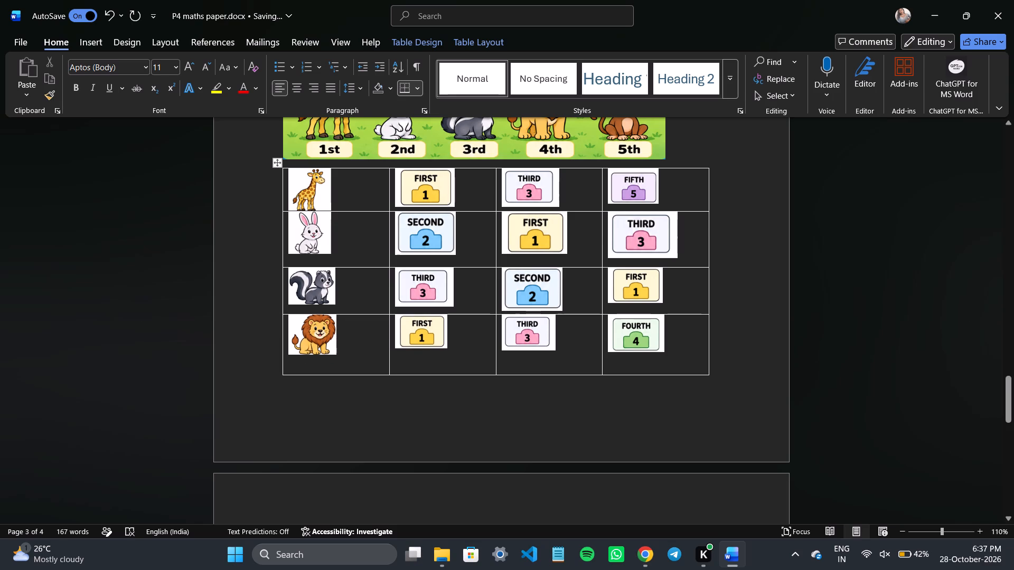
left_click_drag(677, 258, 660, 251)
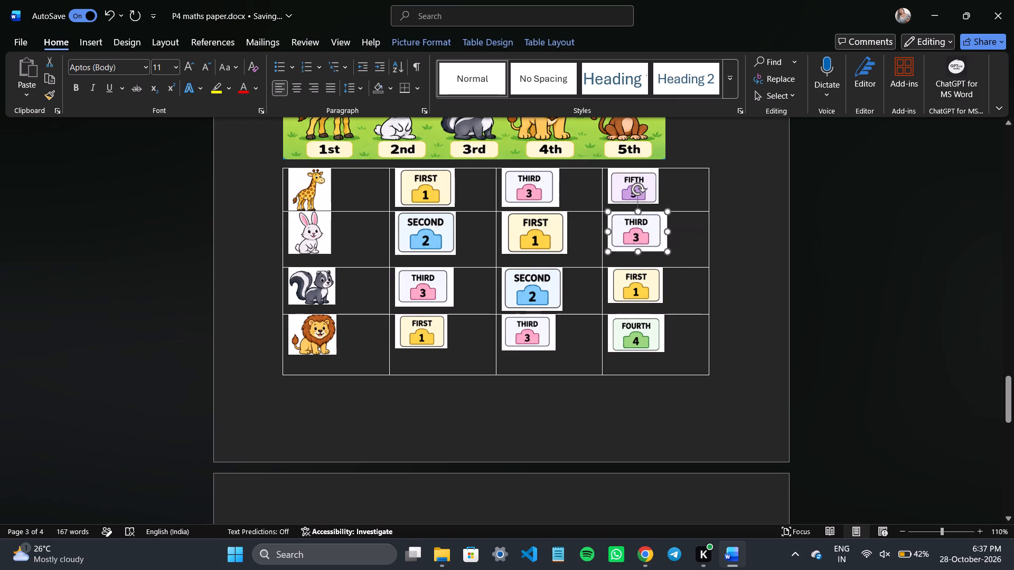
left_click_drag(660, 251, 661, 251)
left_click(661, 251)
Slightly enlarge the FIFTH card in the giraffe row of the question 5 table.
left_click(654, 192)
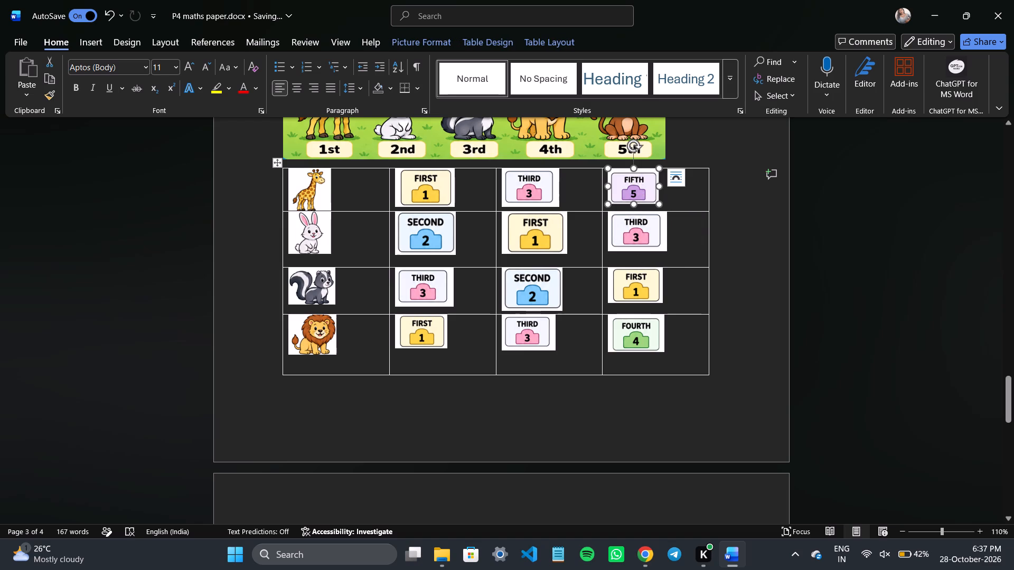
left_click(659, 205)
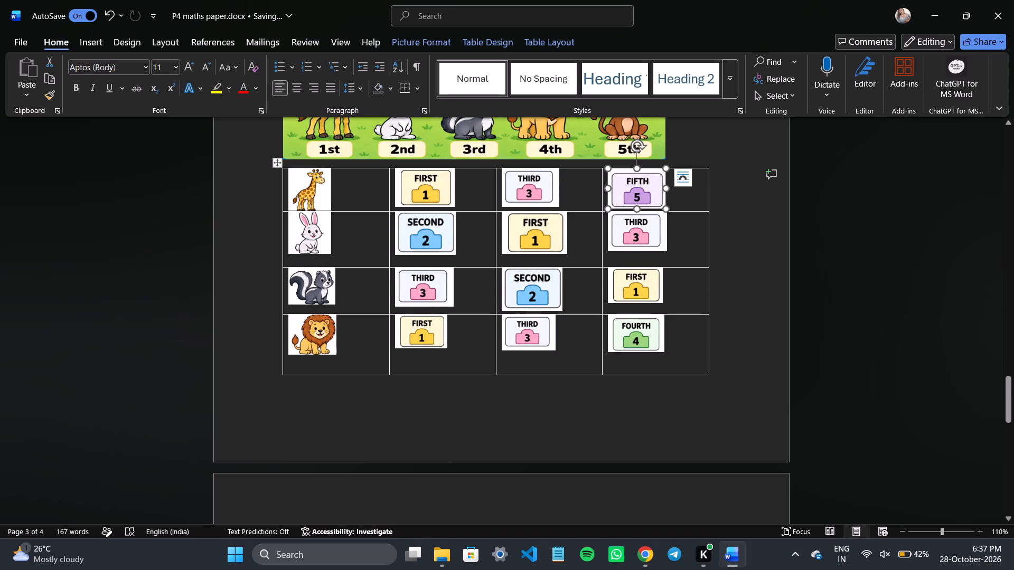
Slightly enlarge the FIRST card in the lion row of the question 5 table.
scroll(519, 343, "down", 1)
left_click(416, 234)
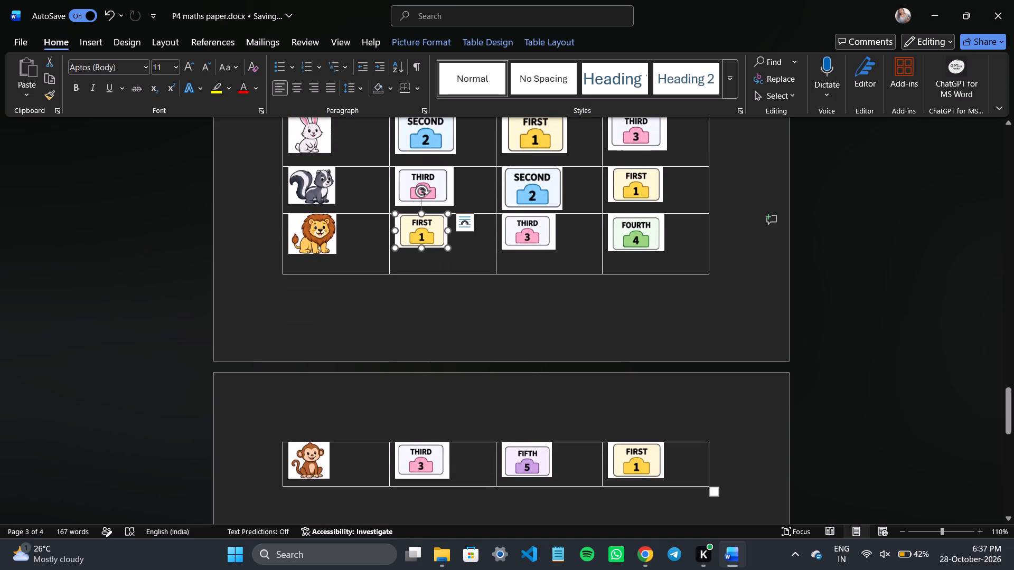
left_click(448, 252)
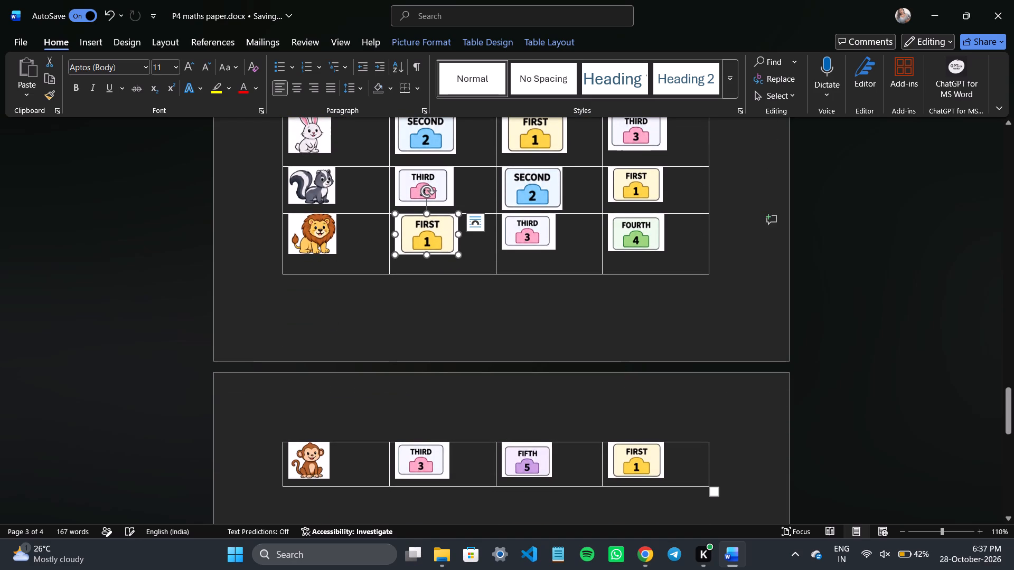
Review the page layout from the question 4 pictograph through to the question 5 table.
scroll(418, 254, "up", 1)
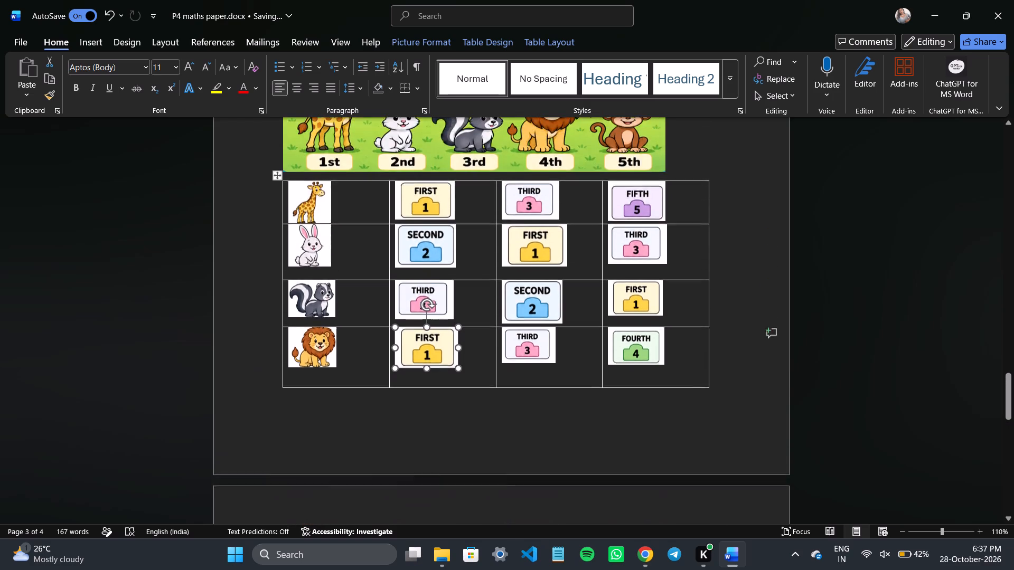
scroll(418, 254, "up", 3)
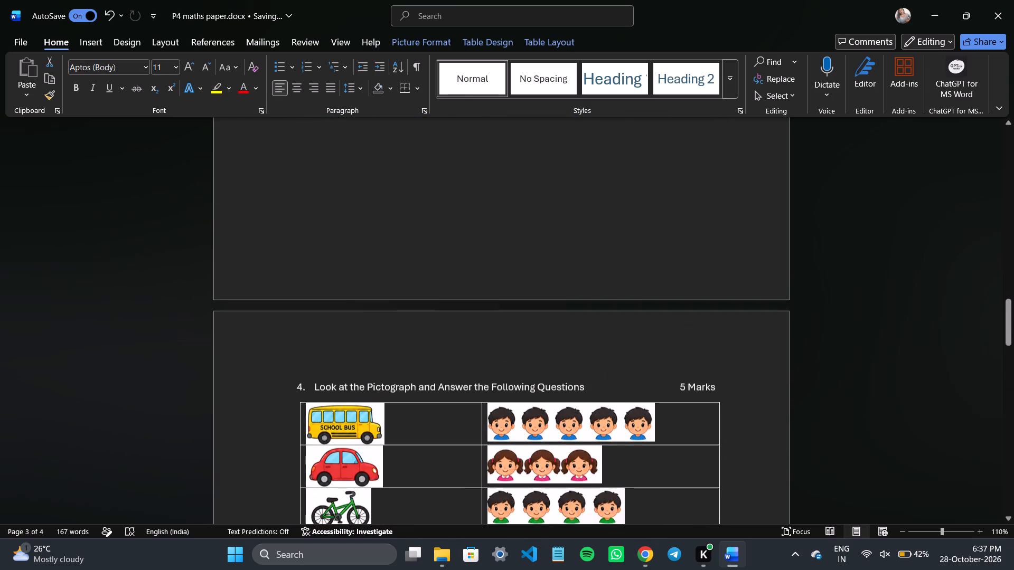
scroll(444, 223, "up", 1)
scroll(444, 223, "down", 1)
scroll(444, 223, "up", 1)
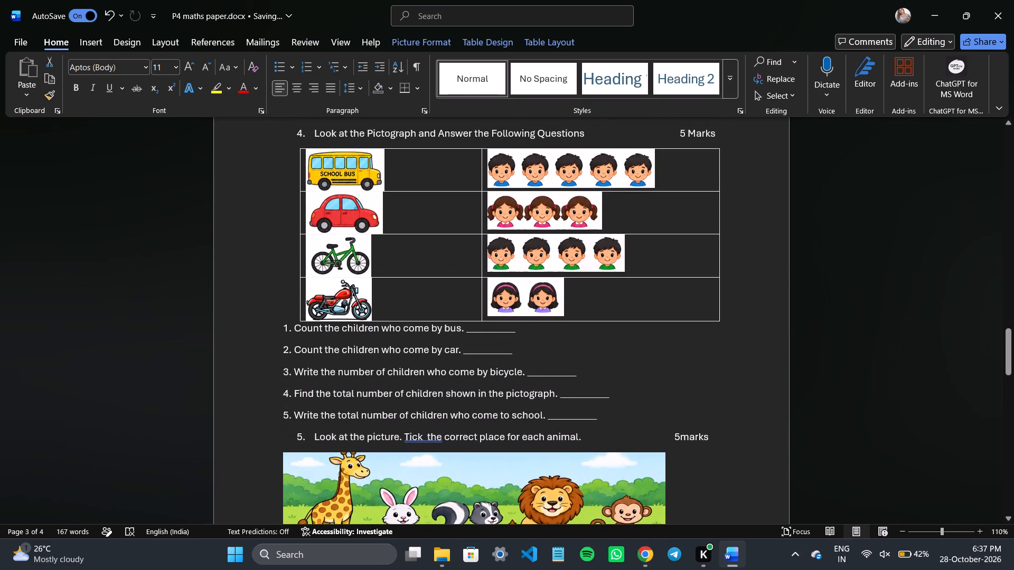
scroll(444, 223, "up", 1)
scroll(485, 338, "down", 1)
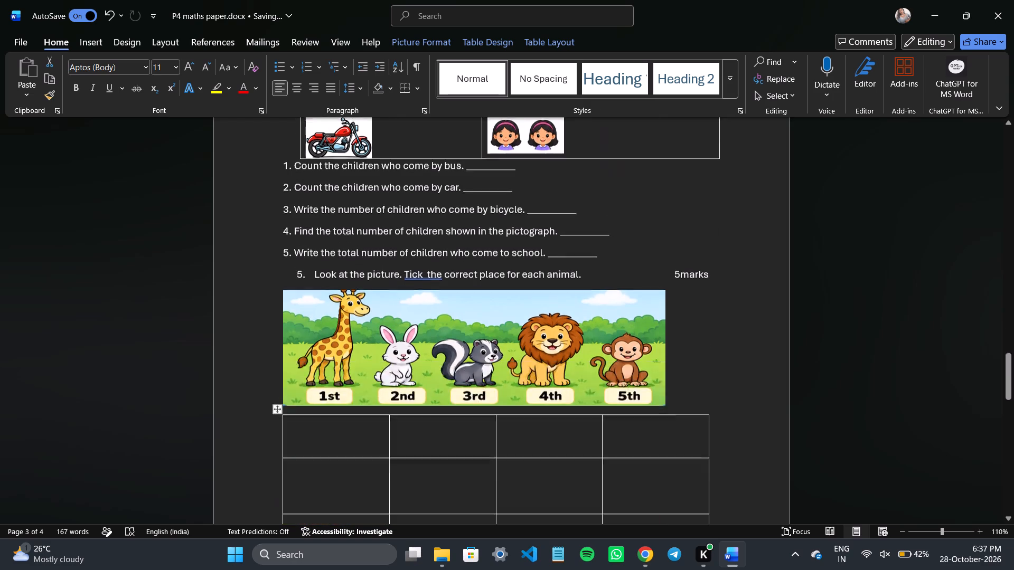
scroll(485, 338, "down", 1)
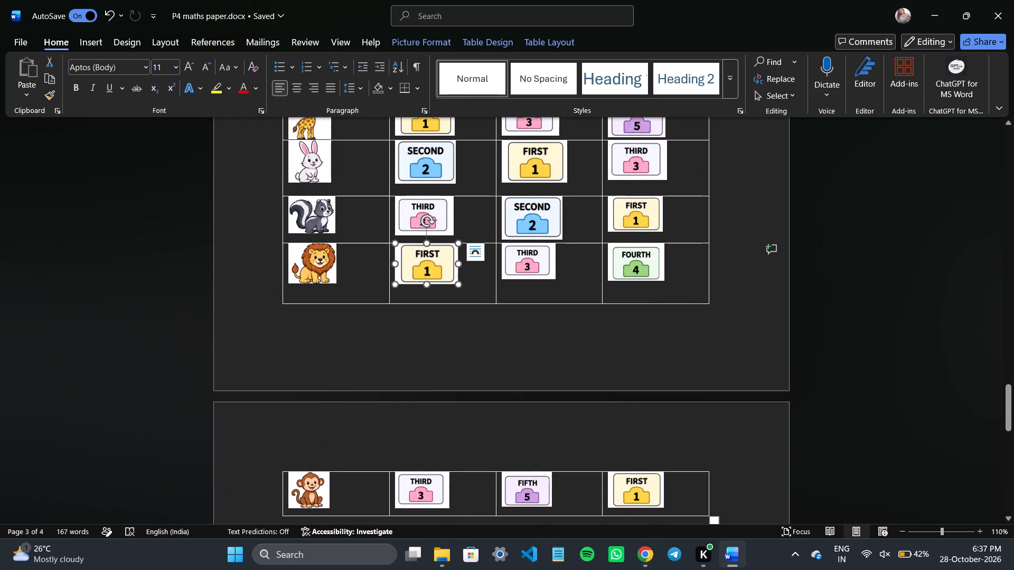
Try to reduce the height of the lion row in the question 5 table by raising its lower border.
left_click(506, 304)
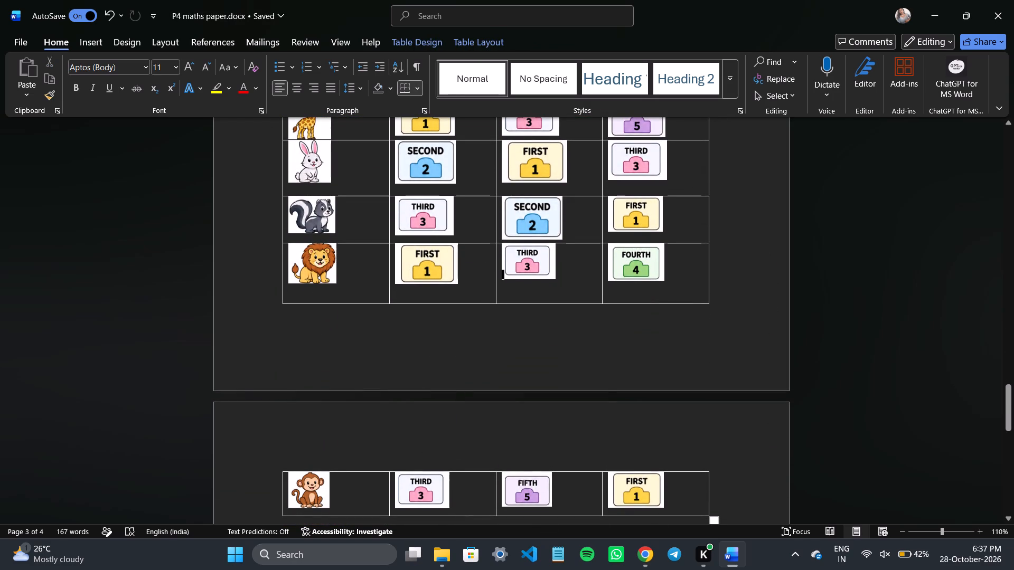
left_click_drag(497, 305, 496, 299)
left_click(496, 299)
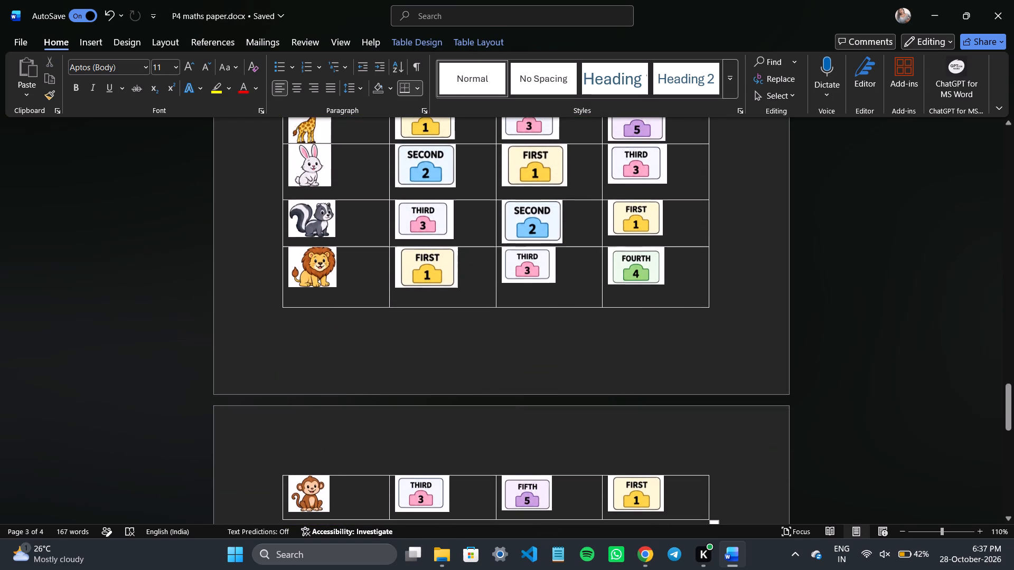
Reduce the rabbit row's height in the question 5 table by raising its lower border and deleting the empty line below the rabbit picture.
left_click_drag(489, 205, 489, 202)
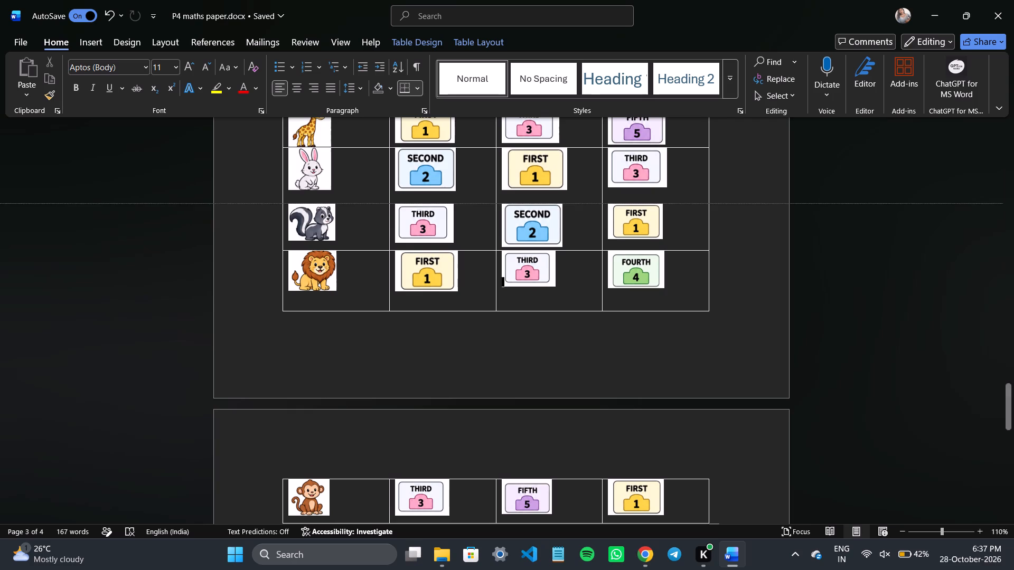
left_click_drag(489, 202, 489, 197)
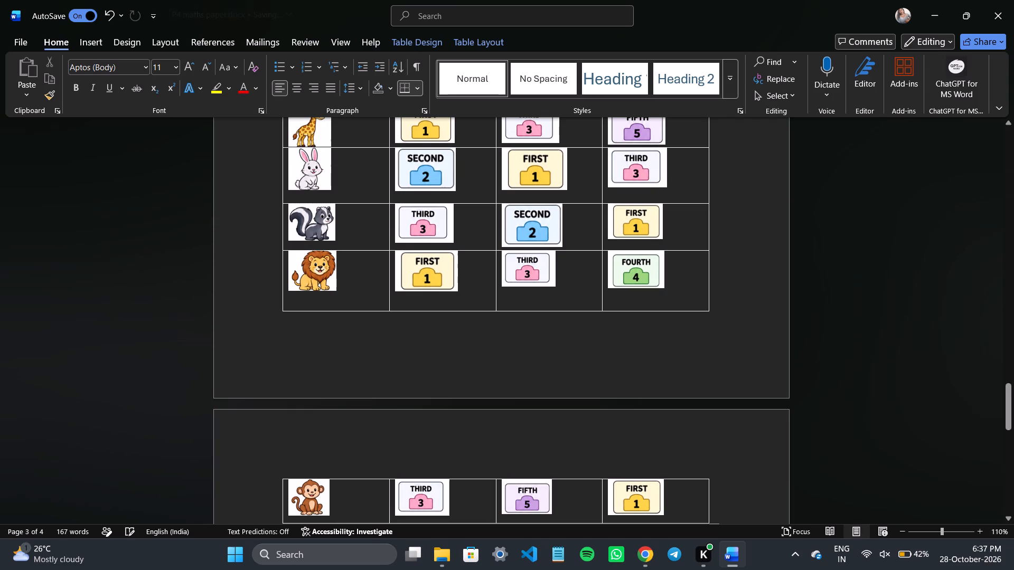
left_click_drag(485, 204, 486, 199)
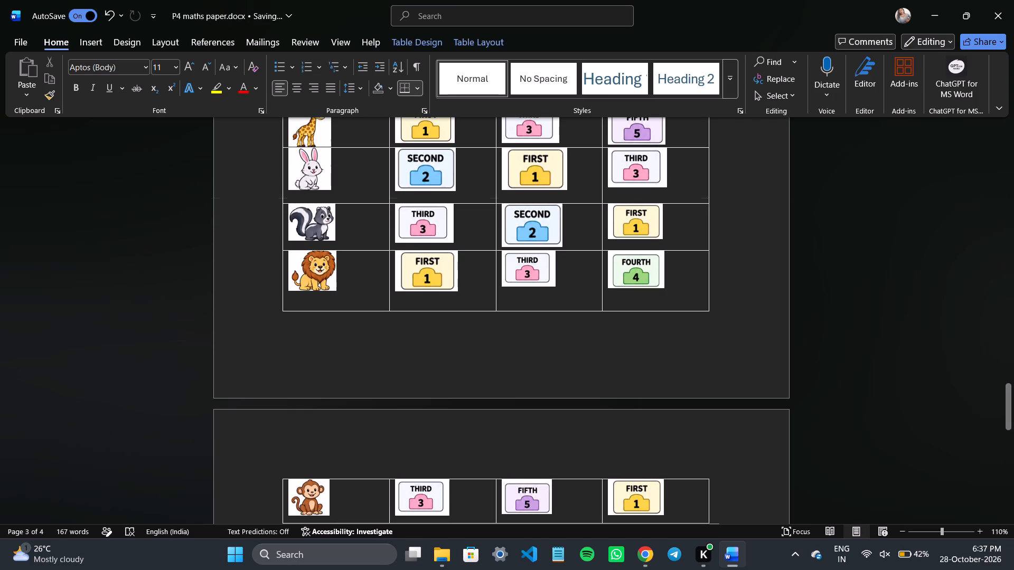
left_click_drag(486, 199, 486, 195)
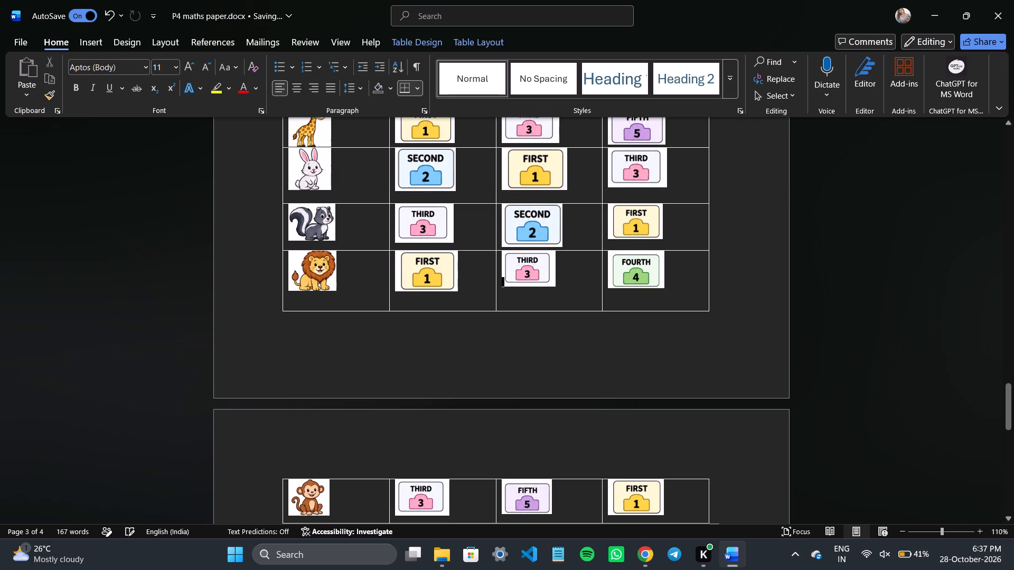
left_click(485, 204)
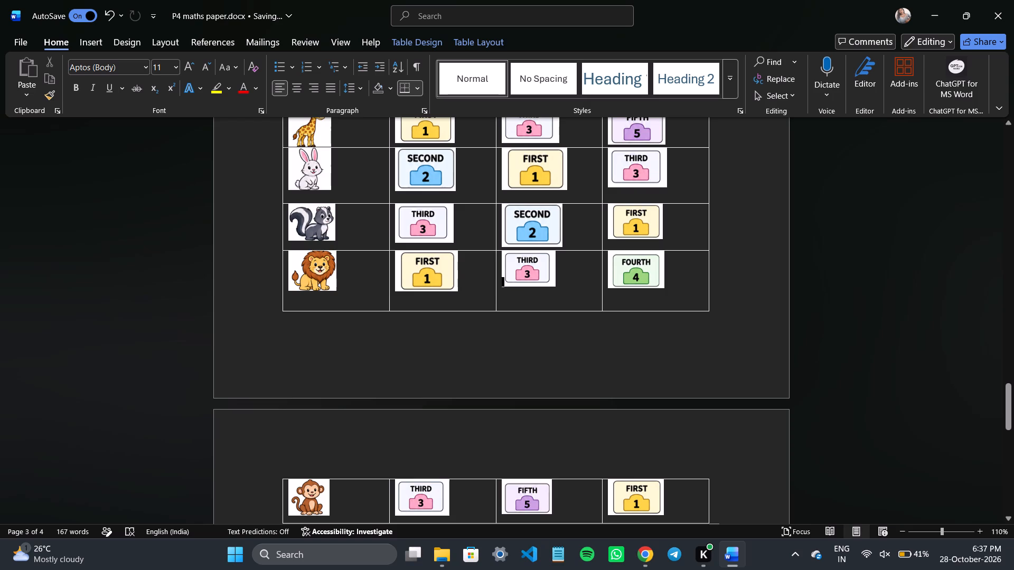
left_click(485, 205)
left_click_drag(485, 205, 485, 195)
left_click(485, 195)
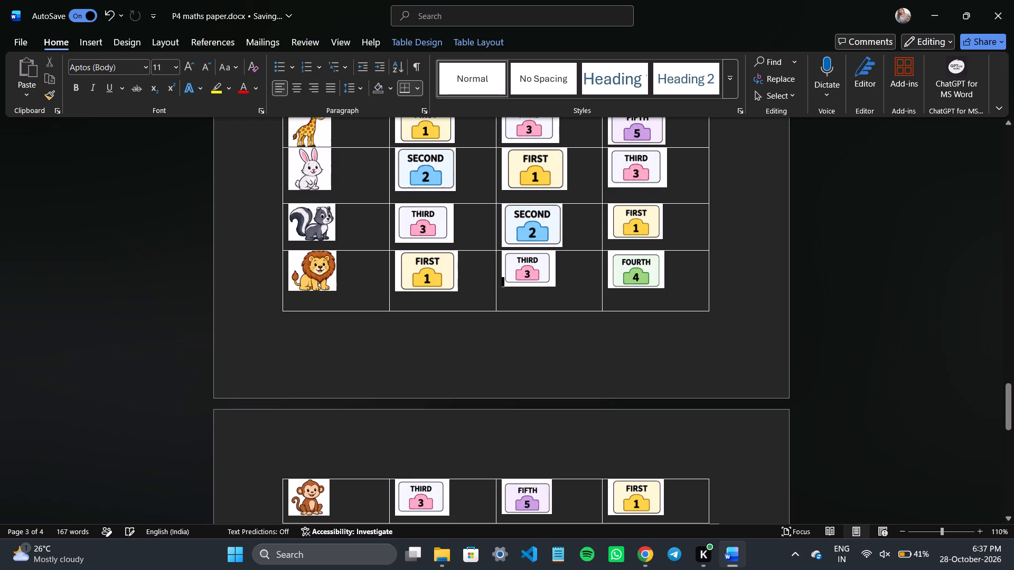
left_click(349, 197)
key("BackSpace")
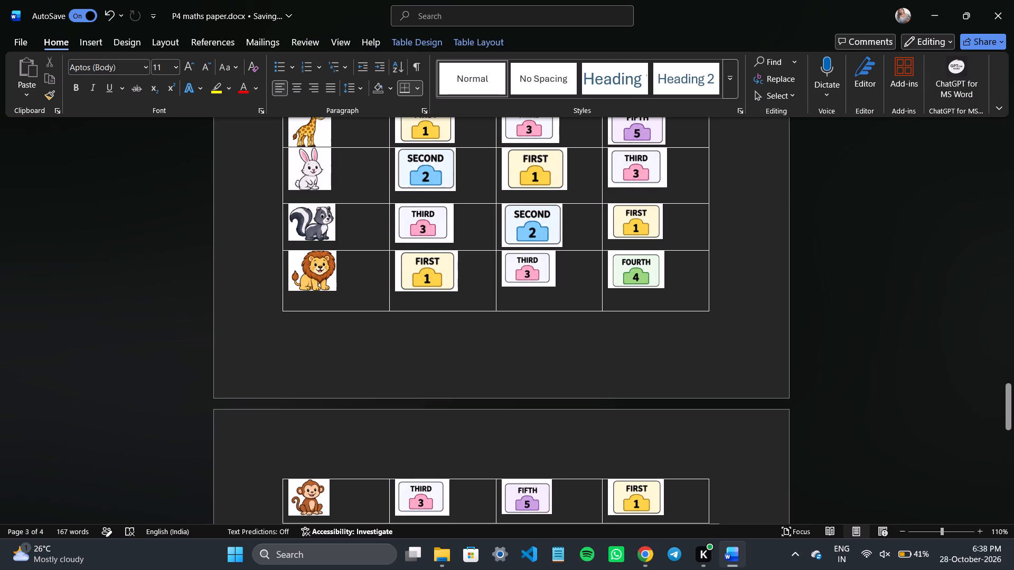
Delete the empty line below the lion picture in the question 5 table.
left_click(329, 292)
key("BackSpace")
Shrink the monkey picture and the THIRD, FIFTH and FIRST cards in the last row of the question 5 table.
key("Down")
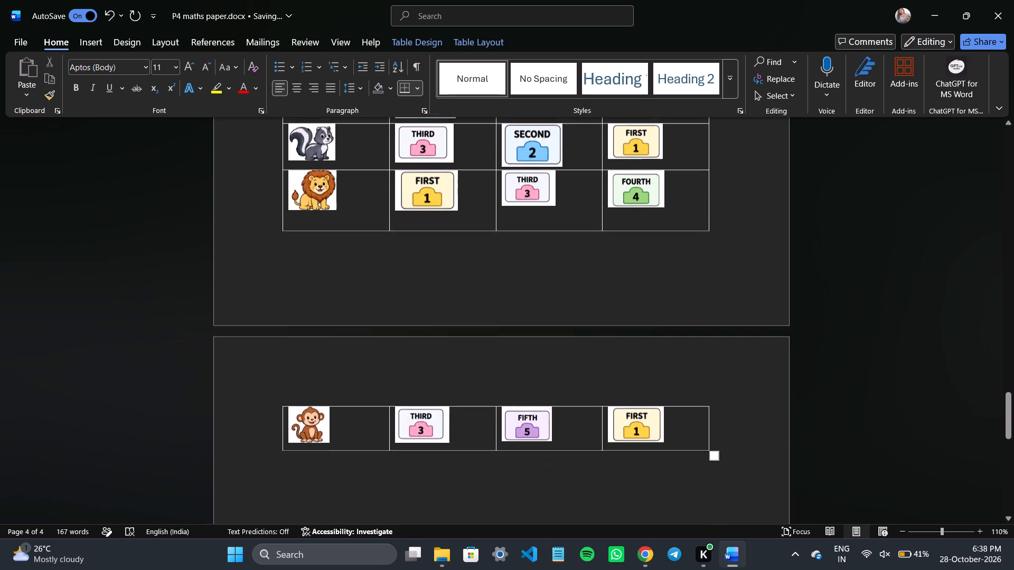
left_click(314, 432)
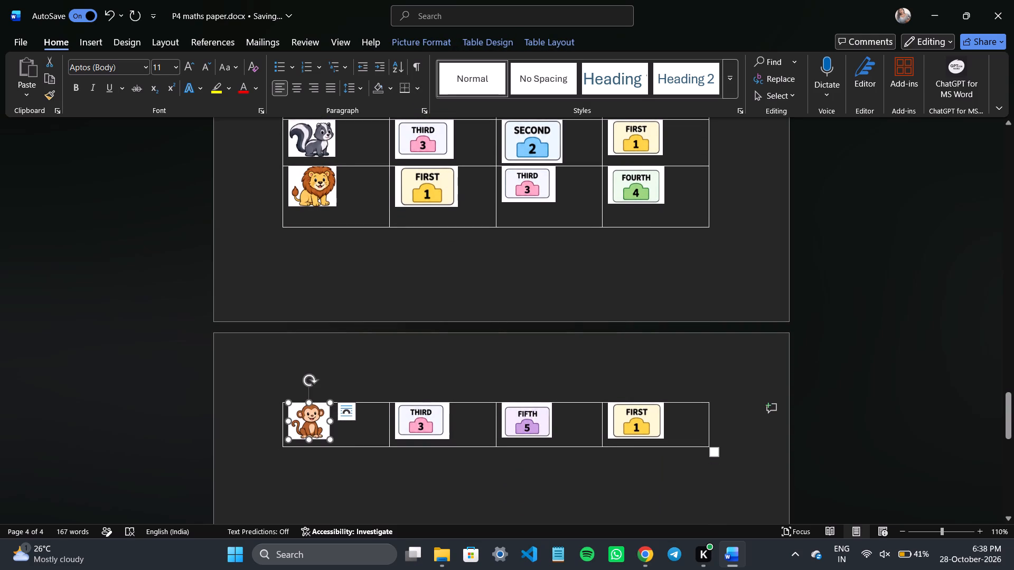
left_click_drag(330, 438, 313, 429)
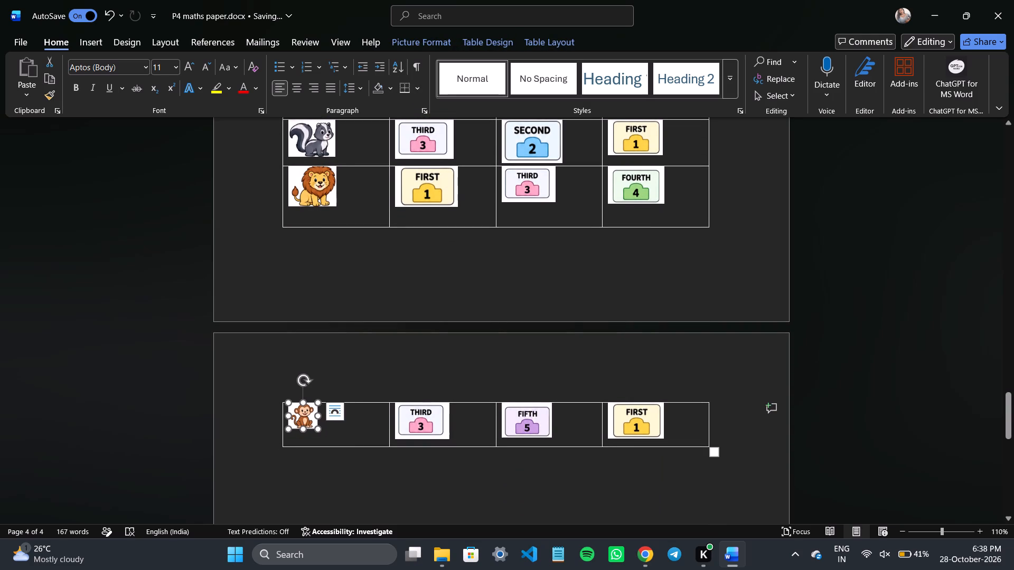
left_click(432, 439)
left_click(433, 433)
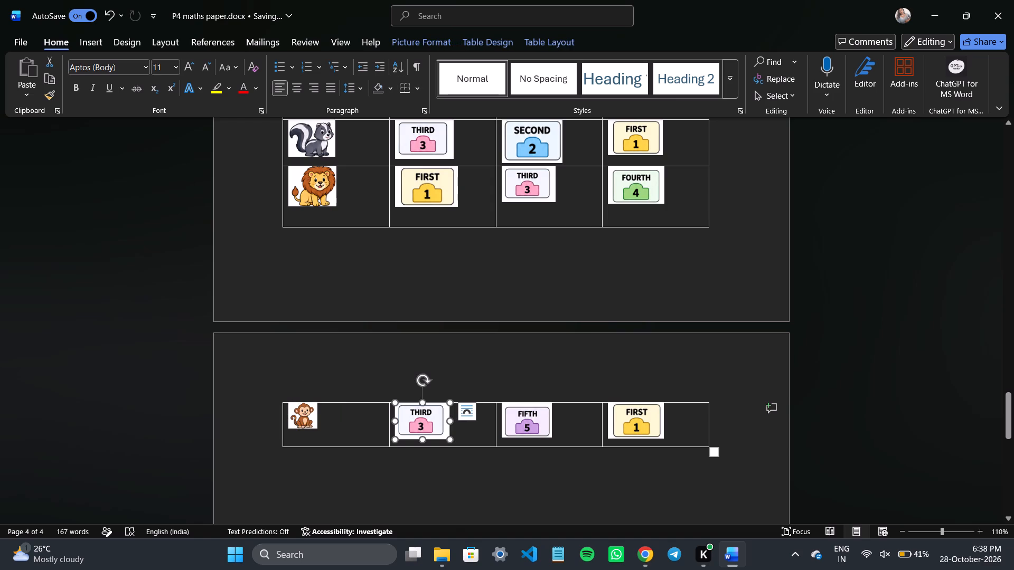
left_click_drag(452, 442, 427, 430)
left_click(535, 430)
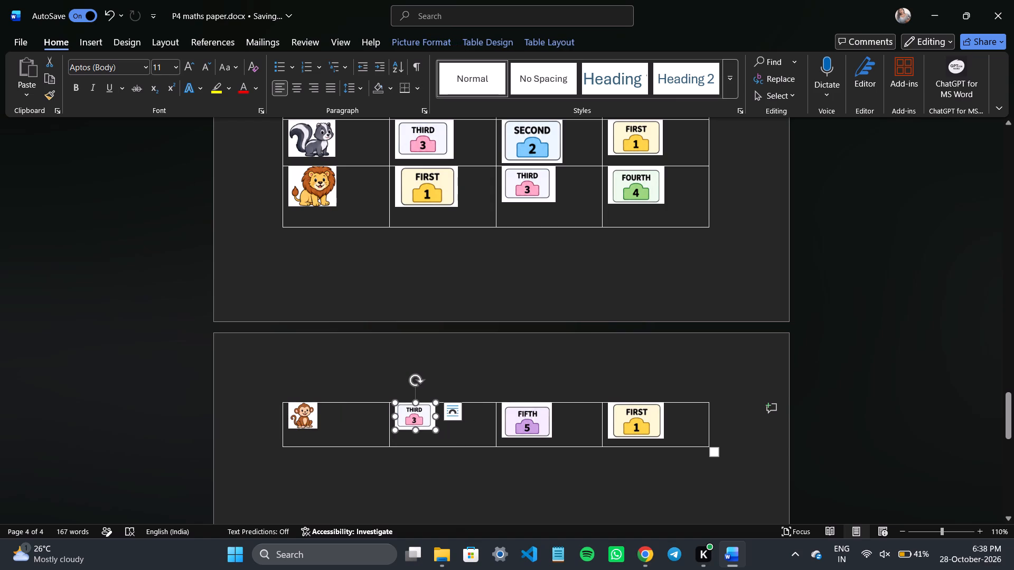
left_click_drag(553, 438, 521, 425)
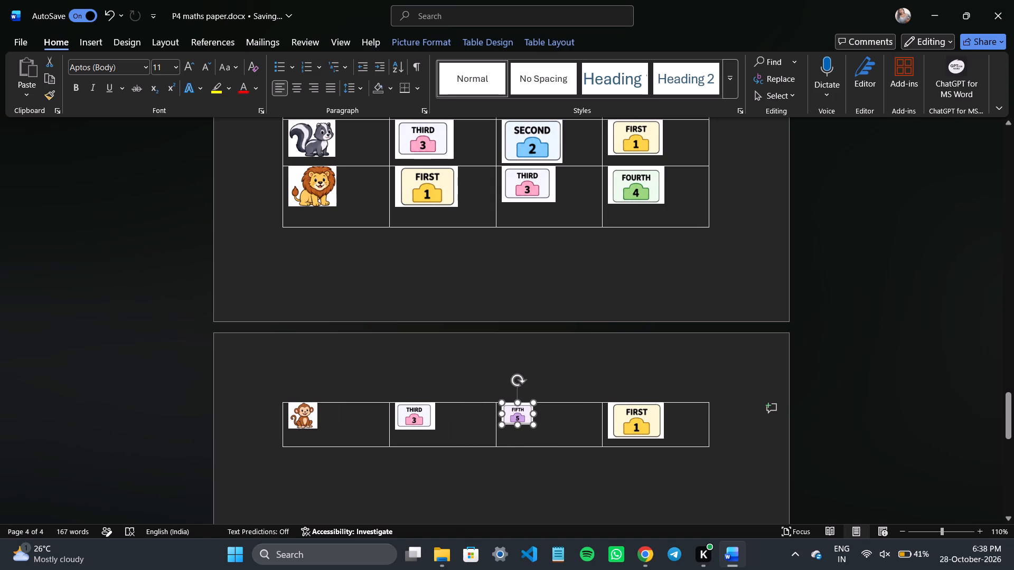
left_click_drag(521, 425, 525, 426)
left_click(525, 426)
left_click(646, 427)
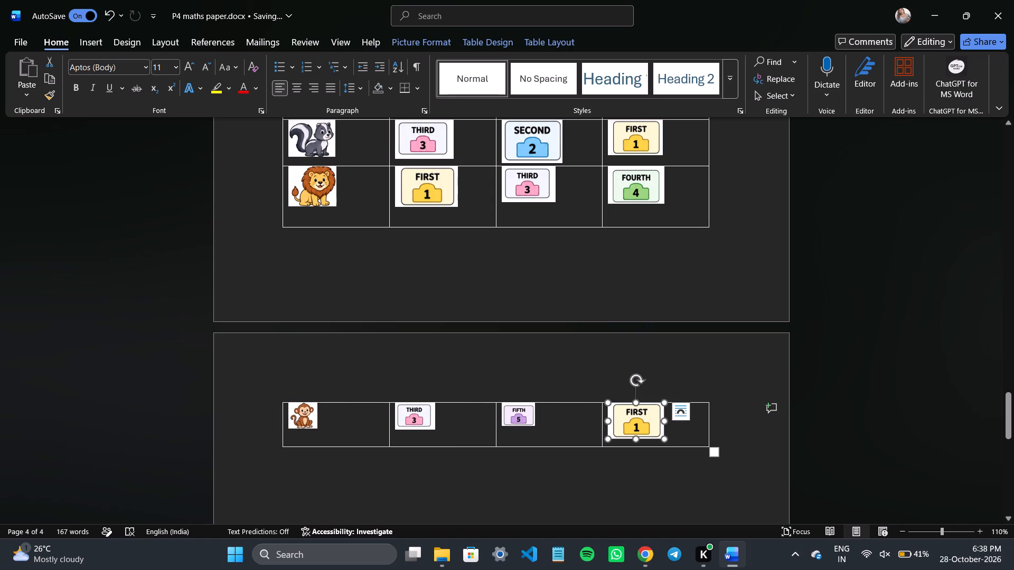
left_click_drag(668, 438, 648, 426)
left_click(648, 426)
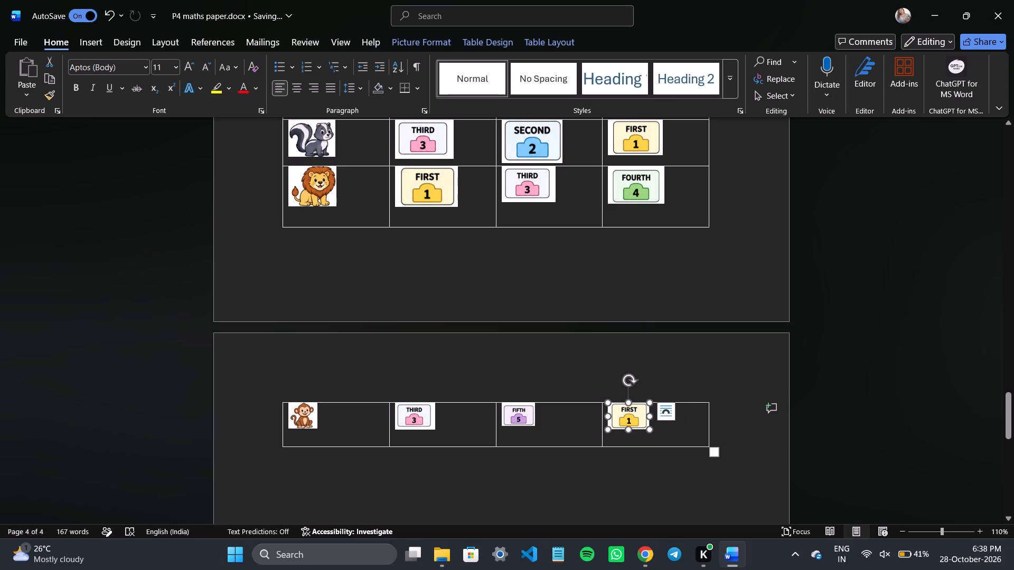
scroll(528, 503, "up", 8)
scroll(554, 398, "down", 1)
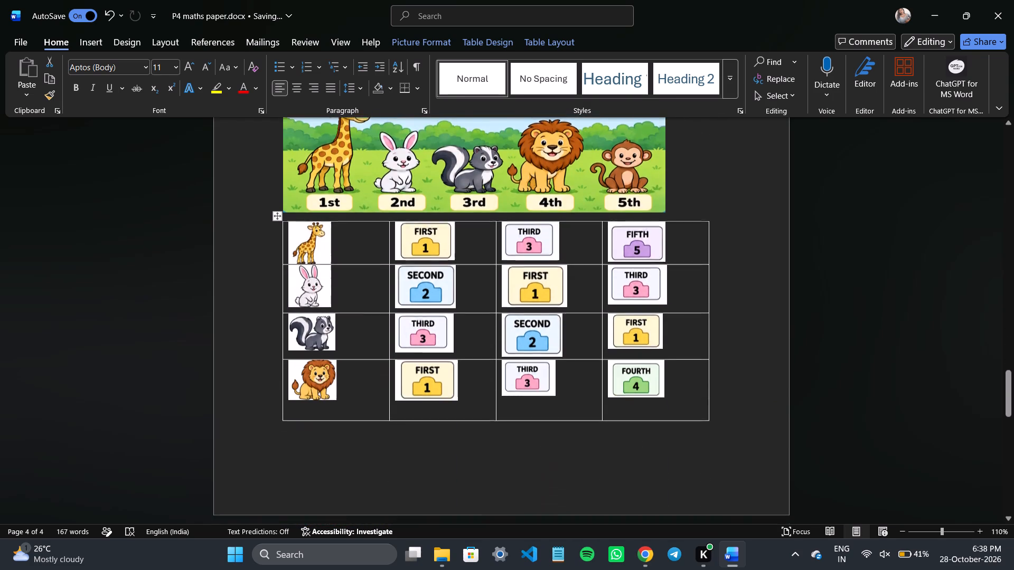
Shrink the FIRST card in the rabbit row and the SECOND card in the skunk row of the question 5 table.
left_click(531, 260)
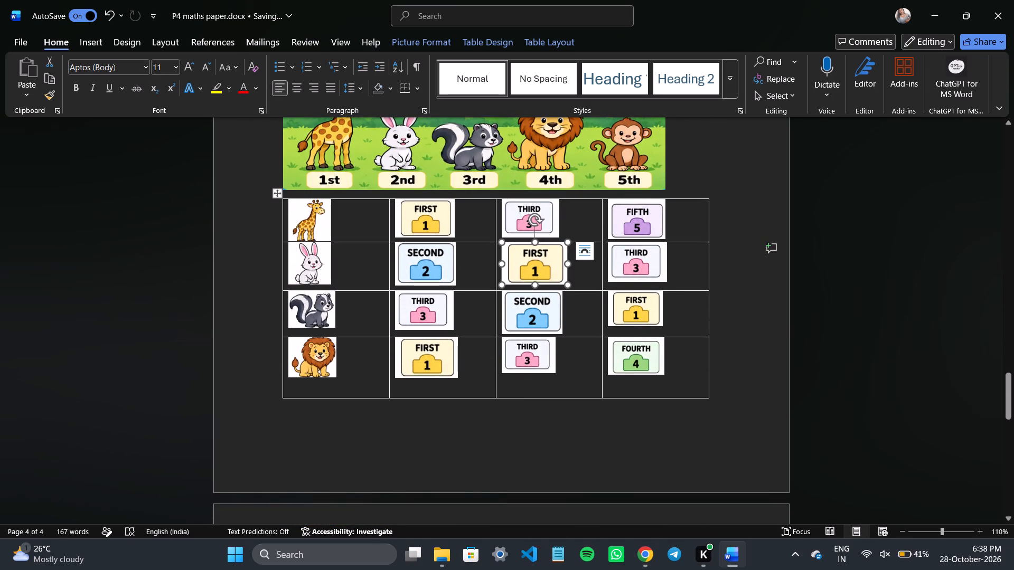
left_click_drag(567, 282, 547, 272)
left_click(547, 272)
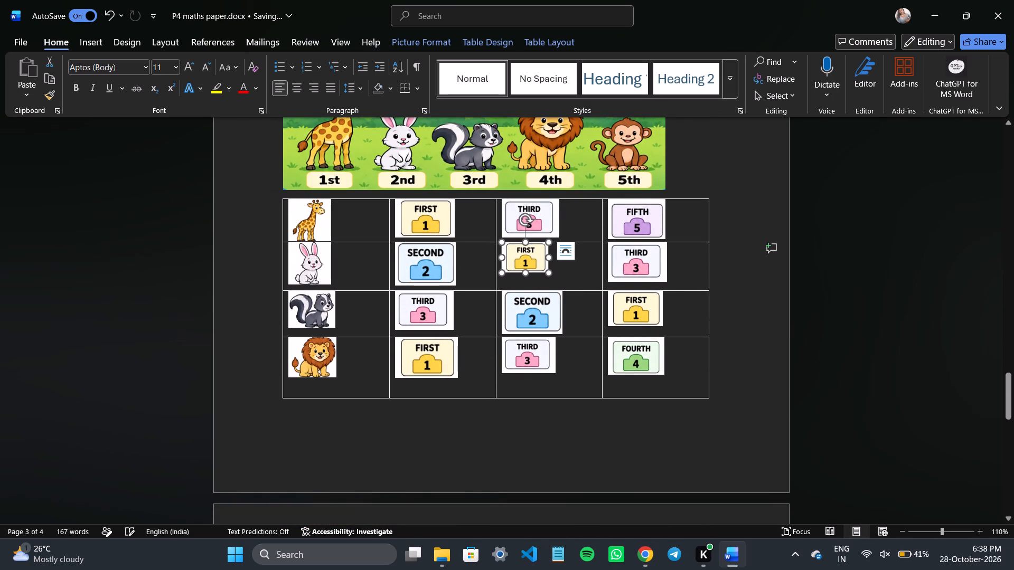
left_click_drag(547, 272, 557, 278)
left_click(557, 278)
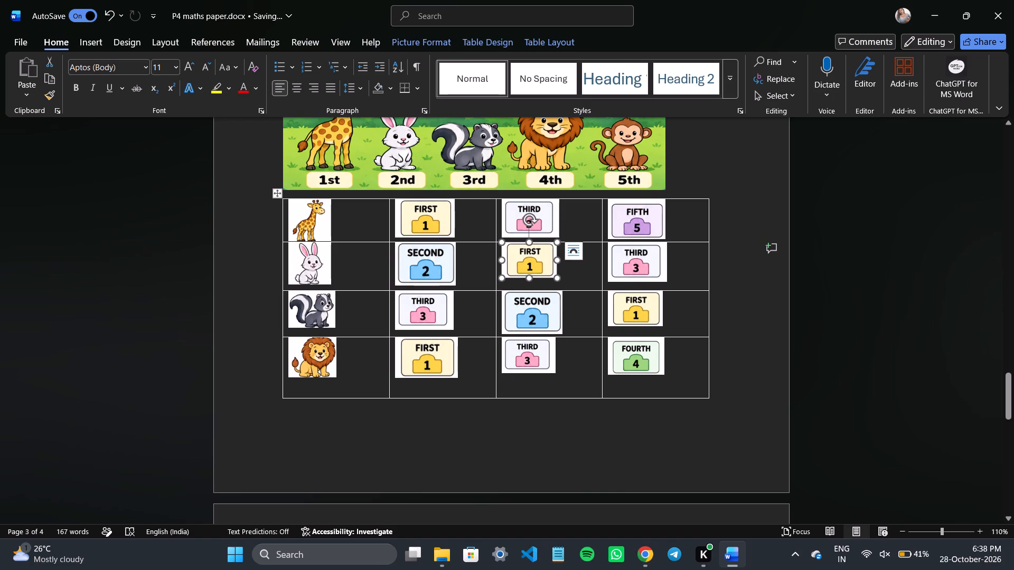
left_click(536, 322)
left_click_drag(566, 336, 563, 336)
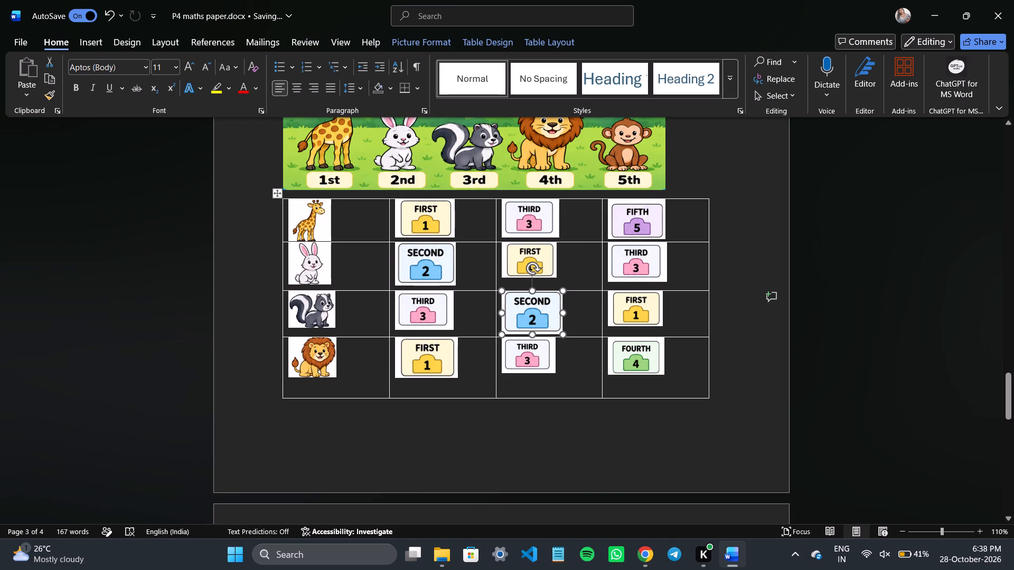
left_click_drag(563, 336, 544, 325)
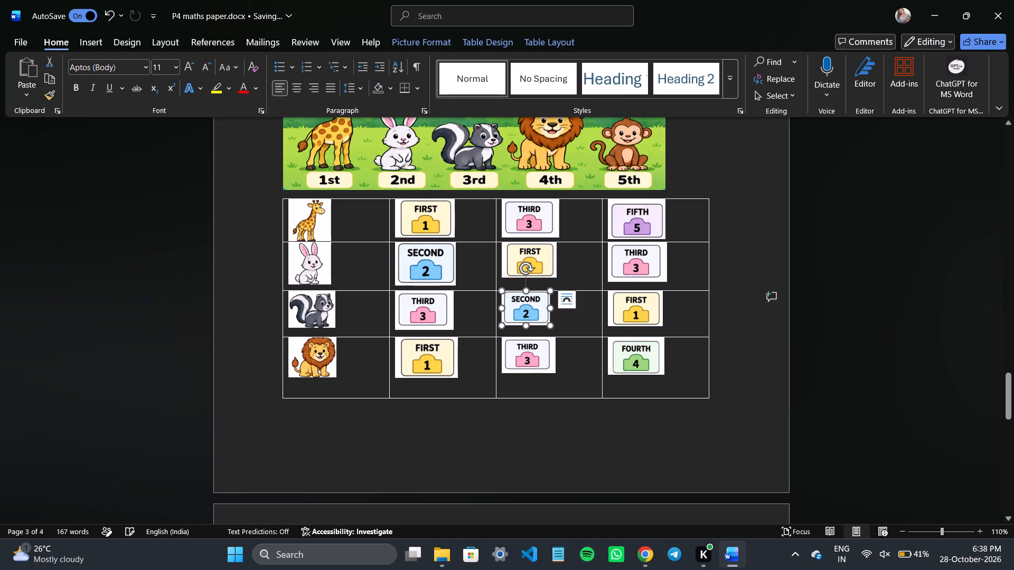
left_click(536, 347)
Shrink the FIFTH card in the giraffe row and the THIRD card in the rabbit row's last column of the question 5 table.
left_click(643, 312)
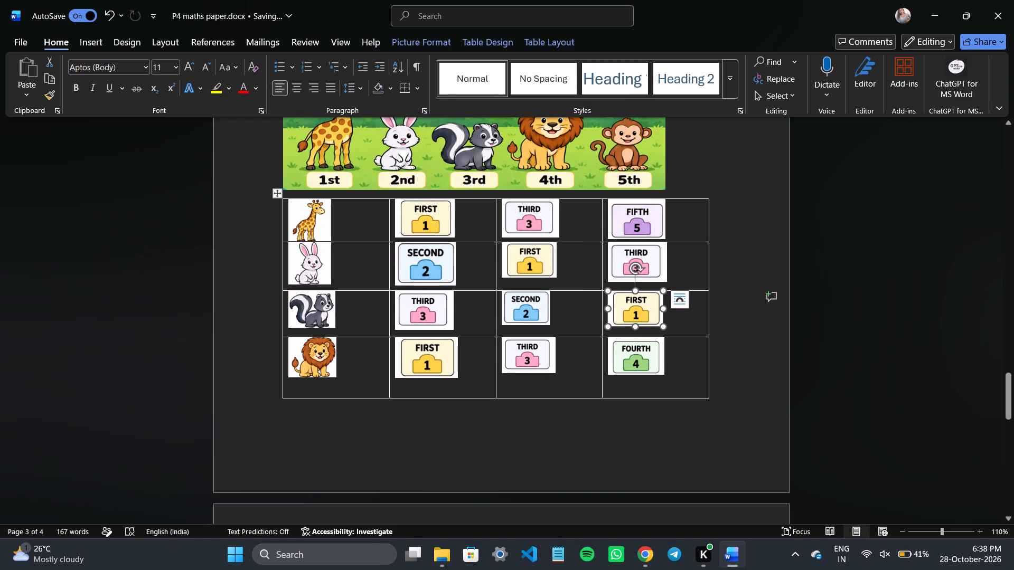
left_click(654, 221)
left_click_drag(665, 241, 657, 237)
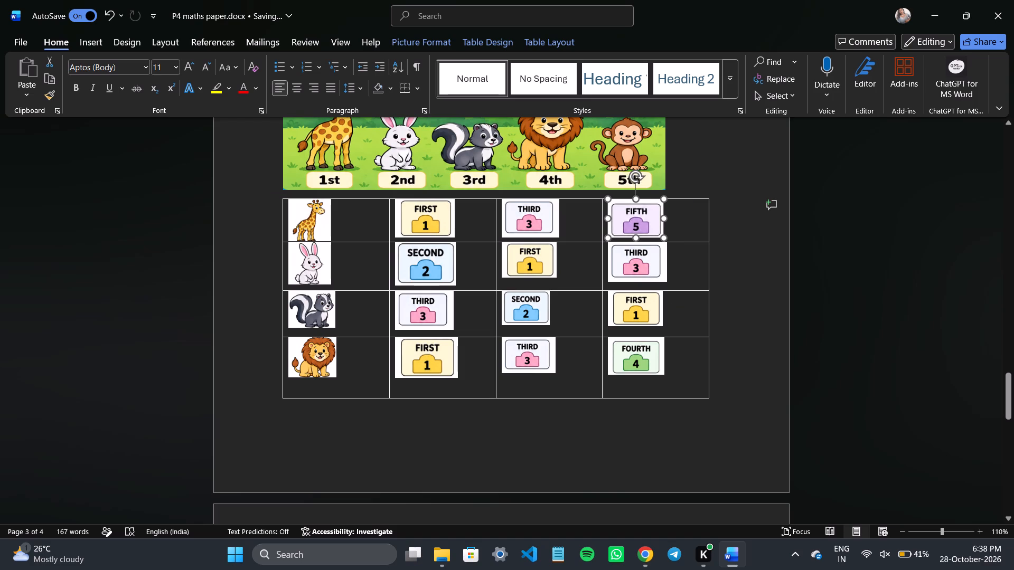
left_click_drag(657, 237, 654, 234)
left_click(654, 234)
left_click(640, 281)
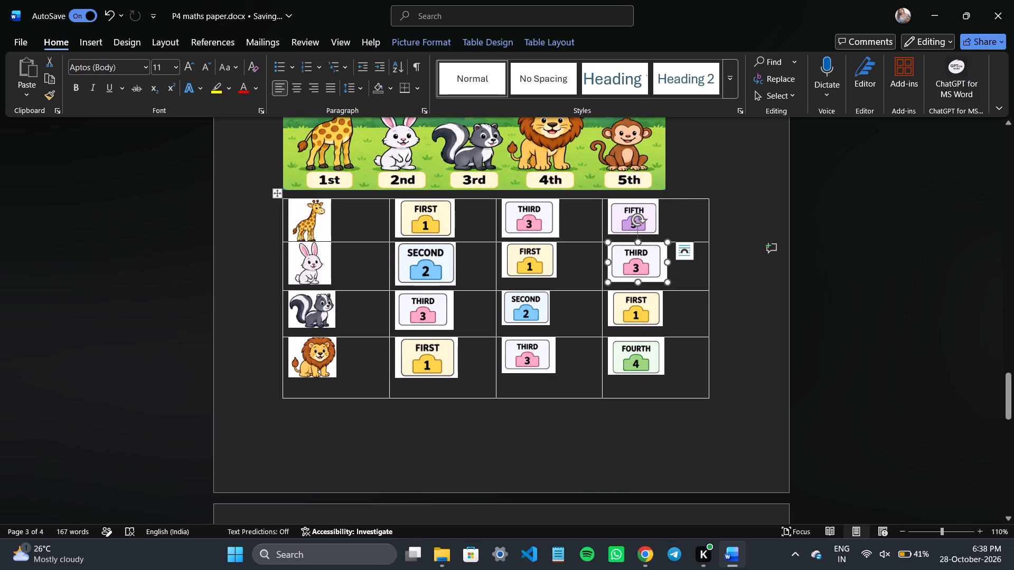
left_click_drag(666, 282, 654, 277)
left_click(654, 277)
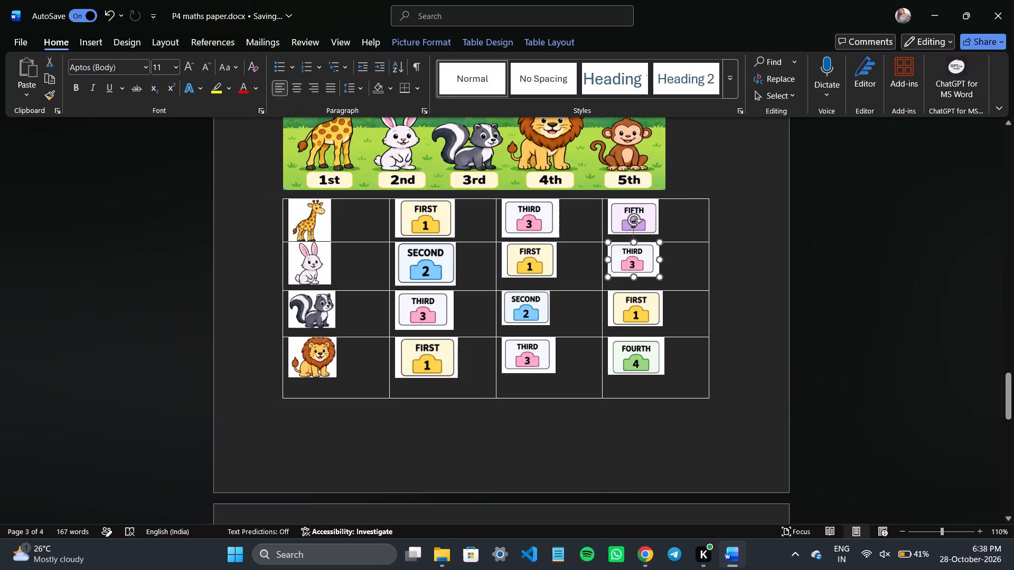
Reduce the skunk row's height in the question 5 table by raising its lower border.
left_click_drag(485, 338, 485, 329)
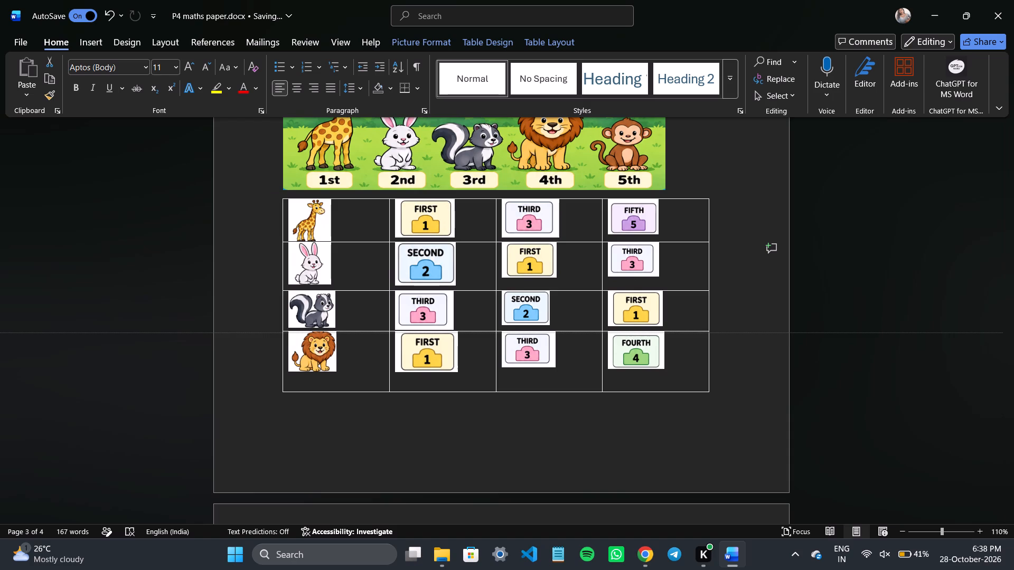
left_click_drag(485, 329, 485, 330)
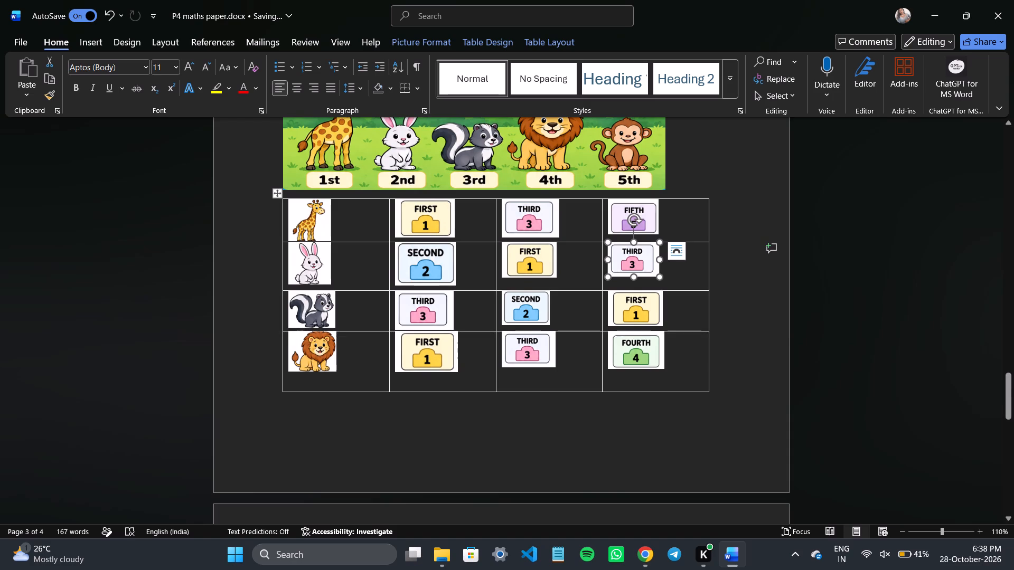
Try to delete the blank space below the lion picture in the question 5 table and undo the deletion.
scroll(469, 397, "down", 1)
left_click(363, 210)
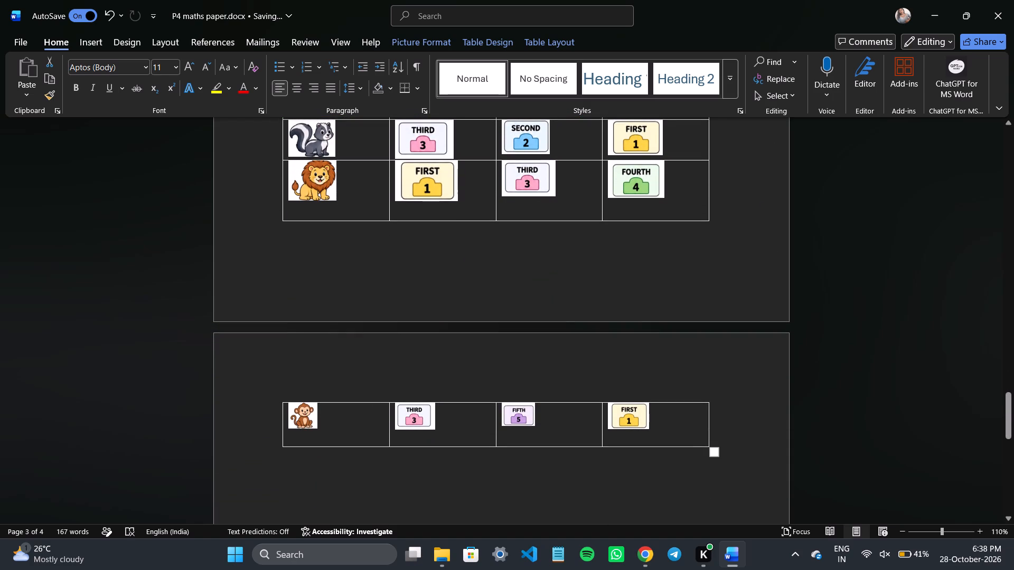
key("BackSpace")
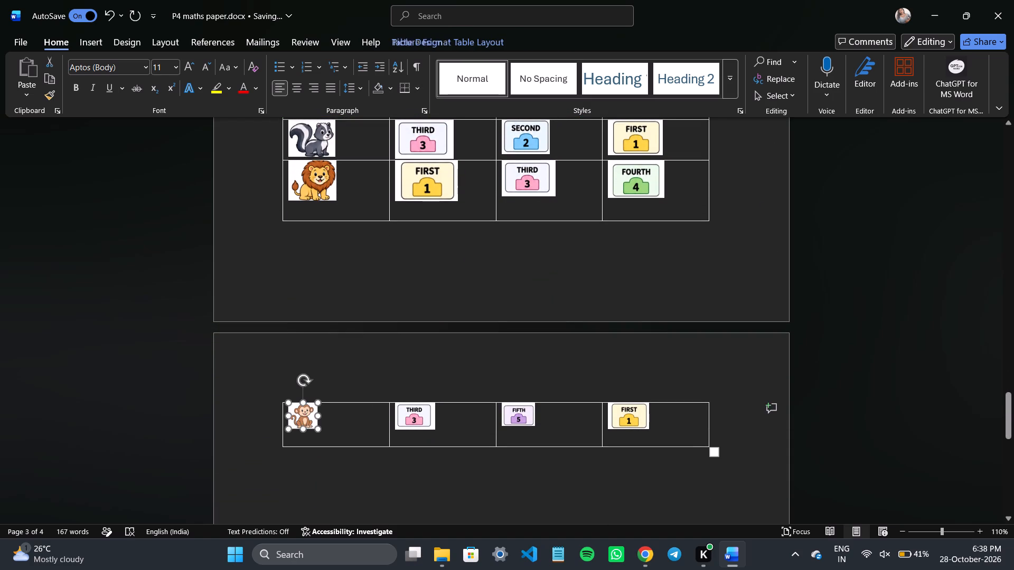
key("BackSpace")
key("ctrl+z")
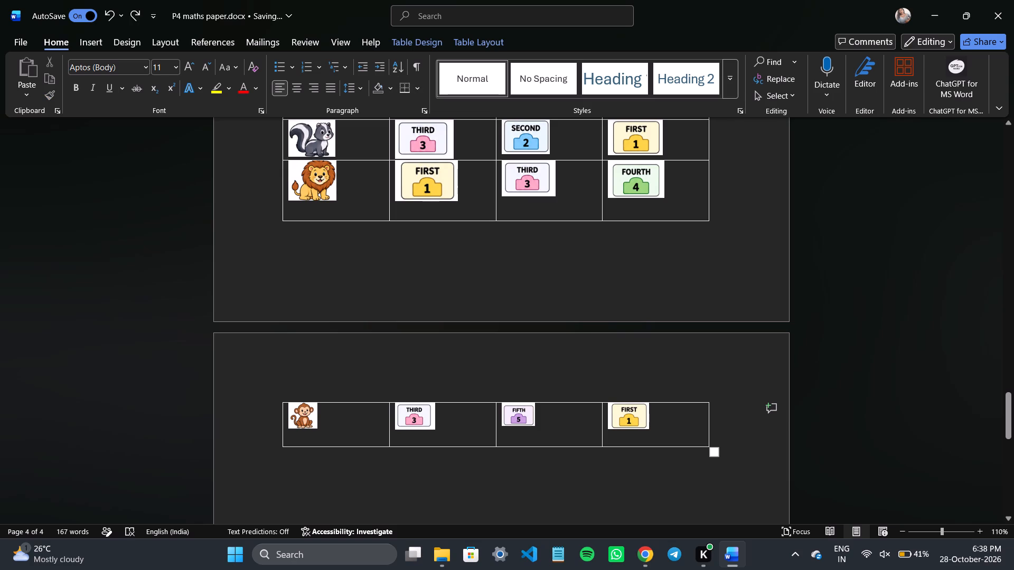
Reduce the monkey row's height in the question 5 table by raising its lower border to just below the pictures.
left_click_drag(434, 446, 434, 434)
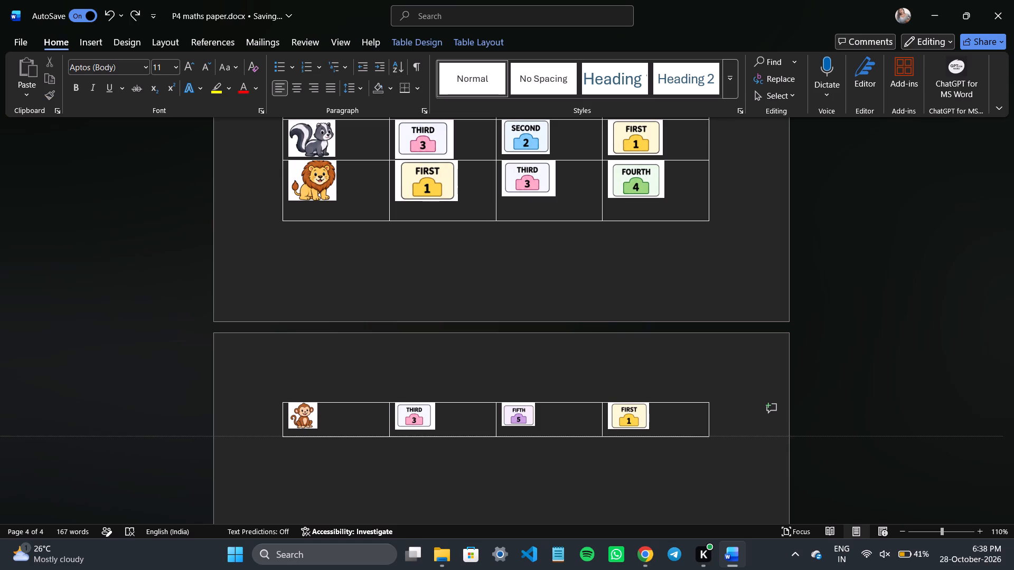
left_click_drag(434, 434, 434, 435)
left_click_drag(434, 435, 435, 429)
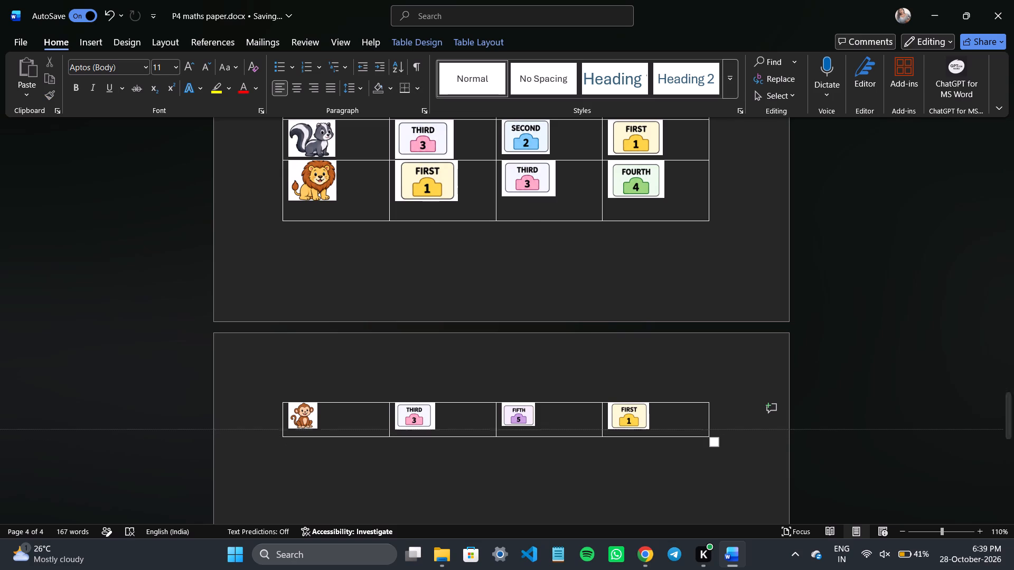
left_click_drag(435, 429, 434, 431)
left_click(434, 431)
Reduce the lion row's height in the question 5 table by raising its lower border to just below the lion picture.
scroll(434, 431, "up", 1)
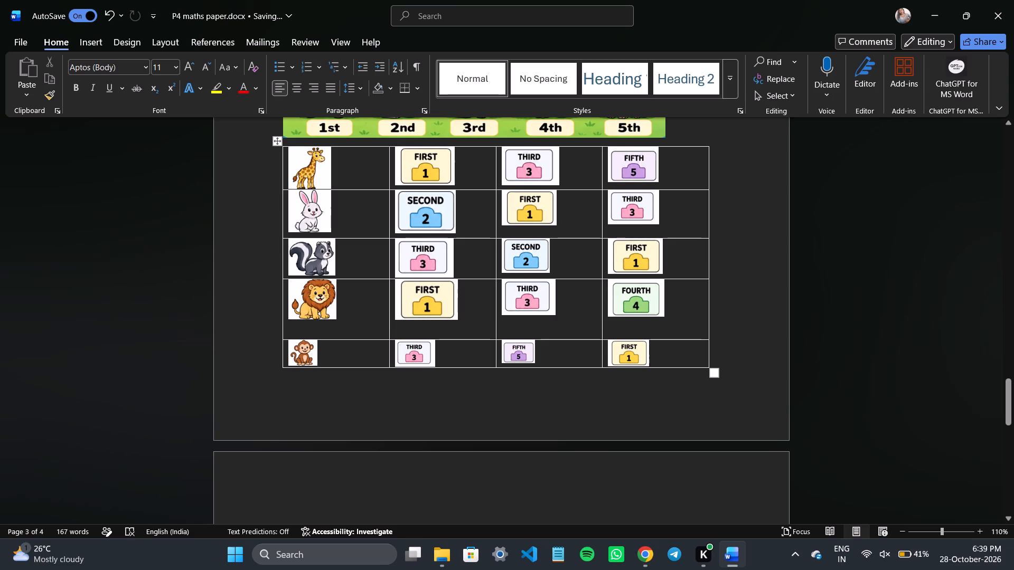
left_click_drag(471, 340, 472, 331)
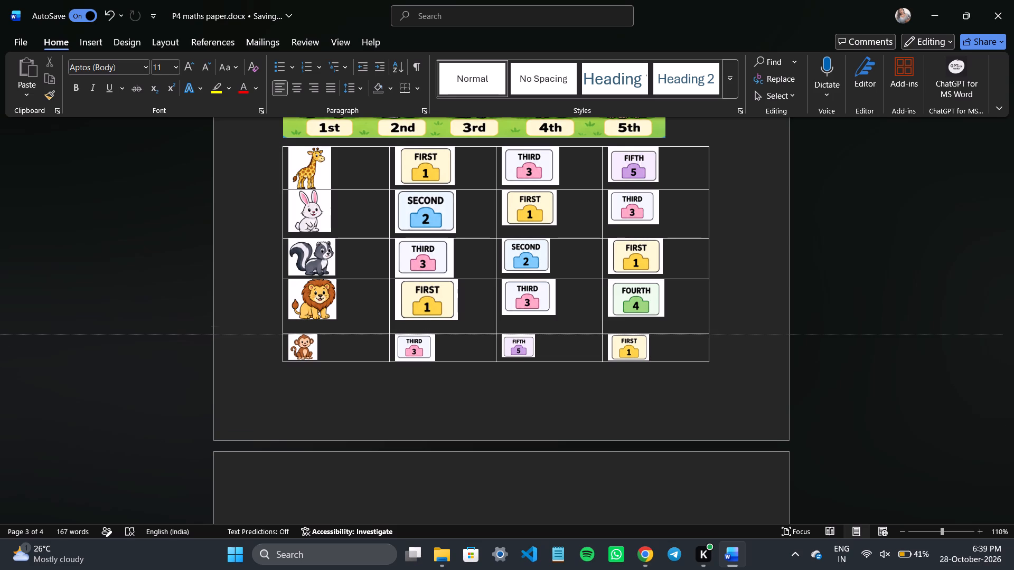
left_click_drag(472, 331, 473, 323)
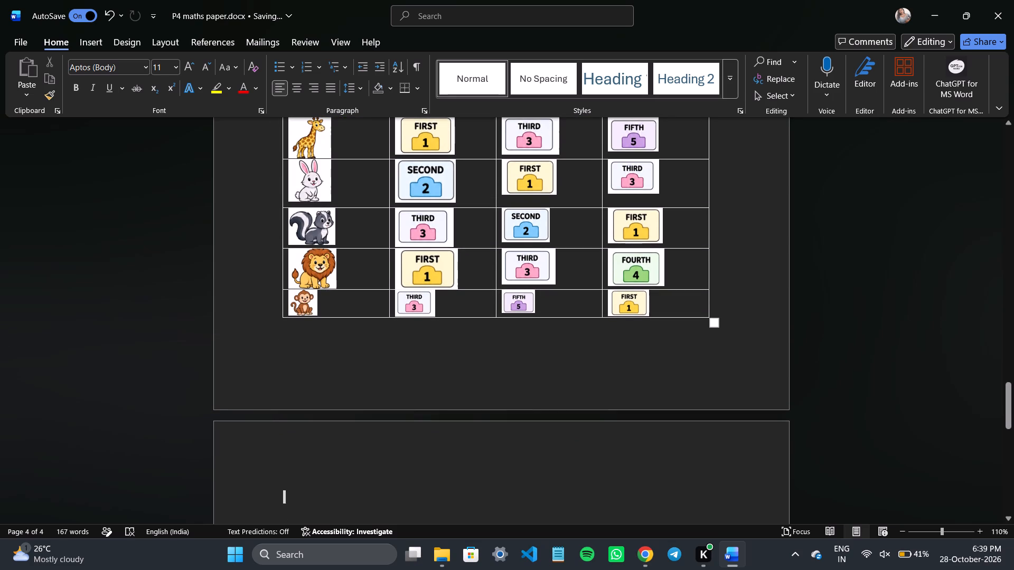
Enlarge the monkey picture and the THIRD, FIFTH and FIRST cards in its row to match the pictures in the rows above.
left_click(303, 301)
left_click_drag(316, 315, 318, 316)
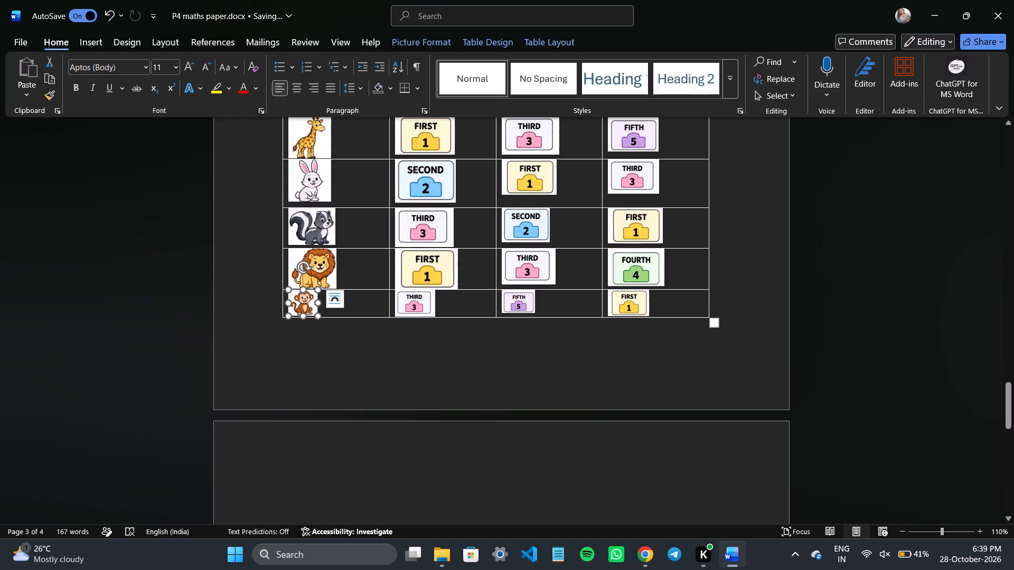
left_click_drag(318, 316, 328, 328)
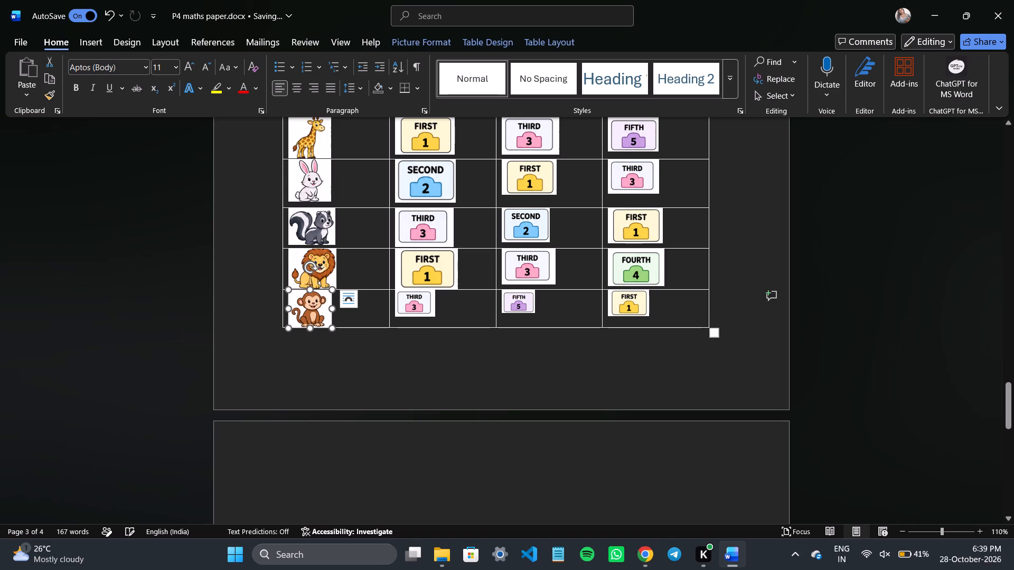
left_click(416, 315)
left_click_drag(436, 319, 456, 332)
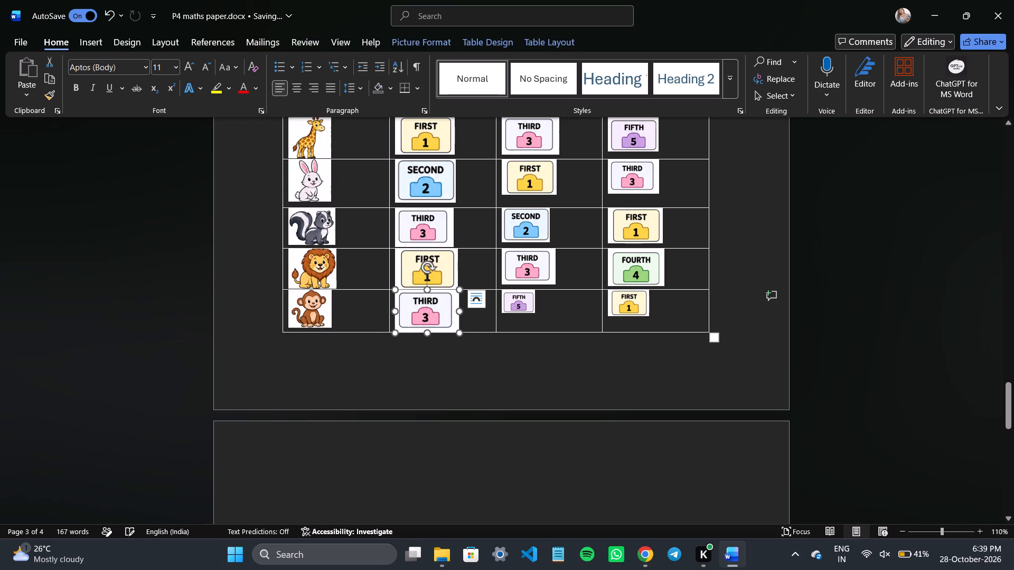
left_click(532, 308)
left_click_drag(539, 315, 553, 321)
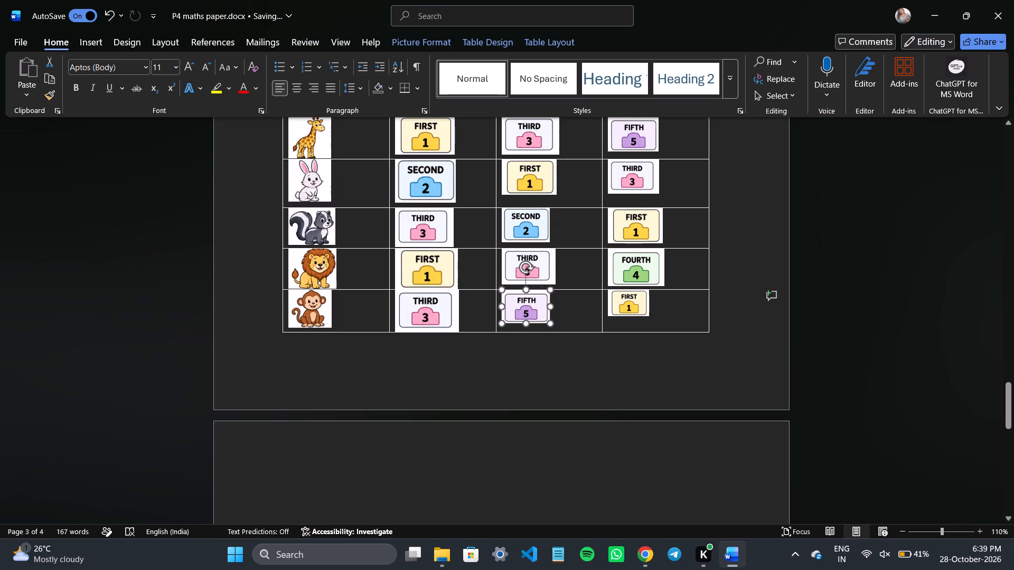
left_click_drag(553, 321, 558, 324)
left_click(558, 324)
left_click(634, 305)
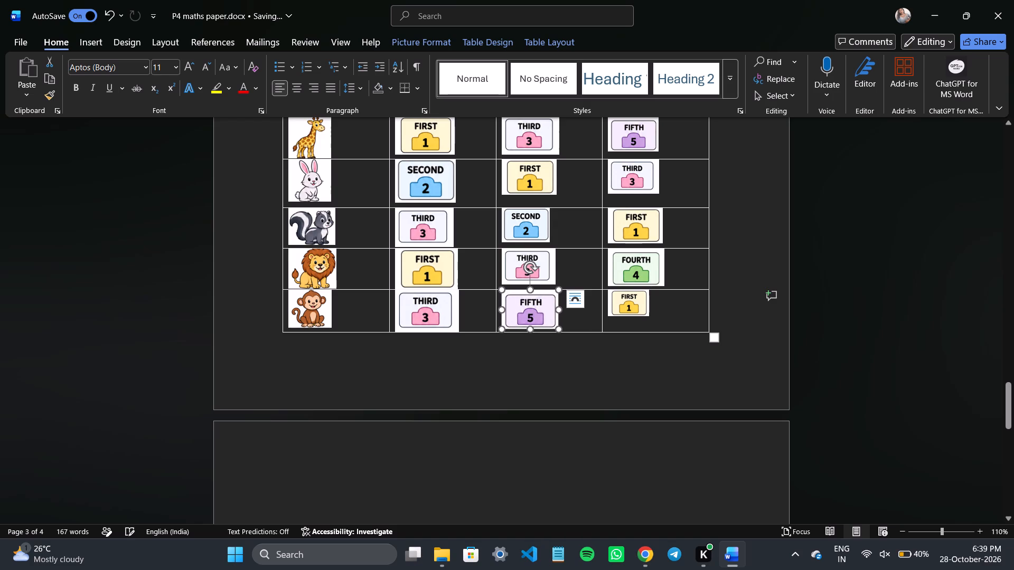
left_click_drag(649, 315, 667, 323)
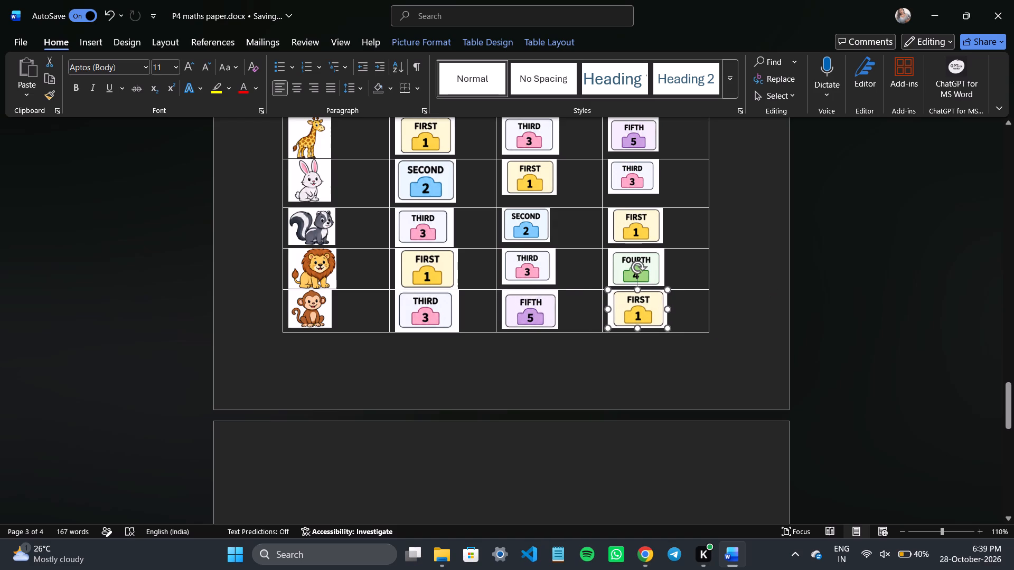
left_click_drag(667, 323, 666, 323)
left_click(666, 323)
Delete the empty paragraphs on the blank page after the question 5 table.
left_click_drag(419, 464, 206, 447)
key("BackSpace")
key("Down")
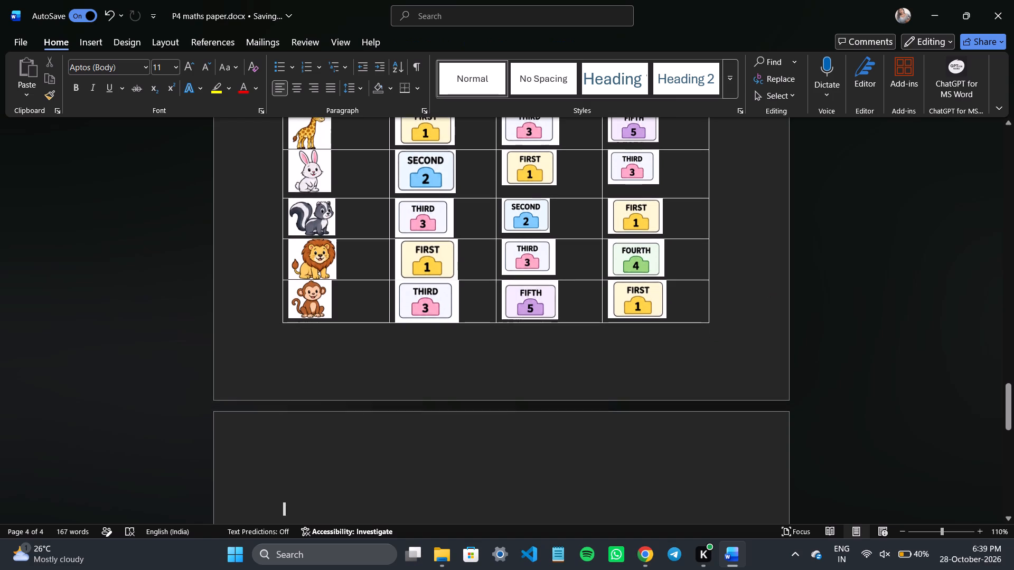
key("BackSpace")
key("BackSpace")
key("BackSpace")
Correct the flagged spacing in "Tick the" in the question 5 instruction using the suggested correction.
scroll(206, 447, "up", 4)
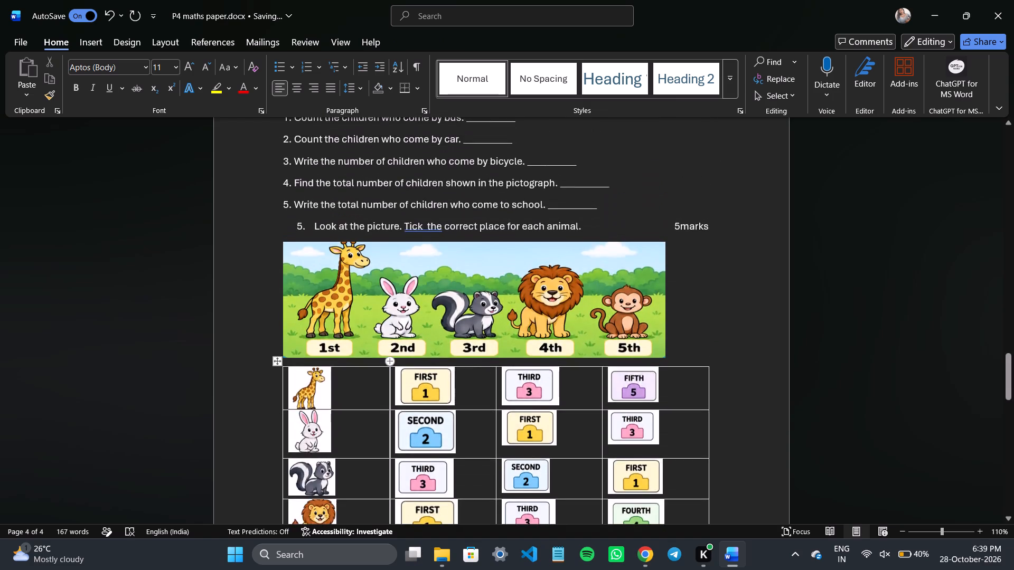
scroll(383, 364, "up", 8)
scroll(383, 364, "down", 8)
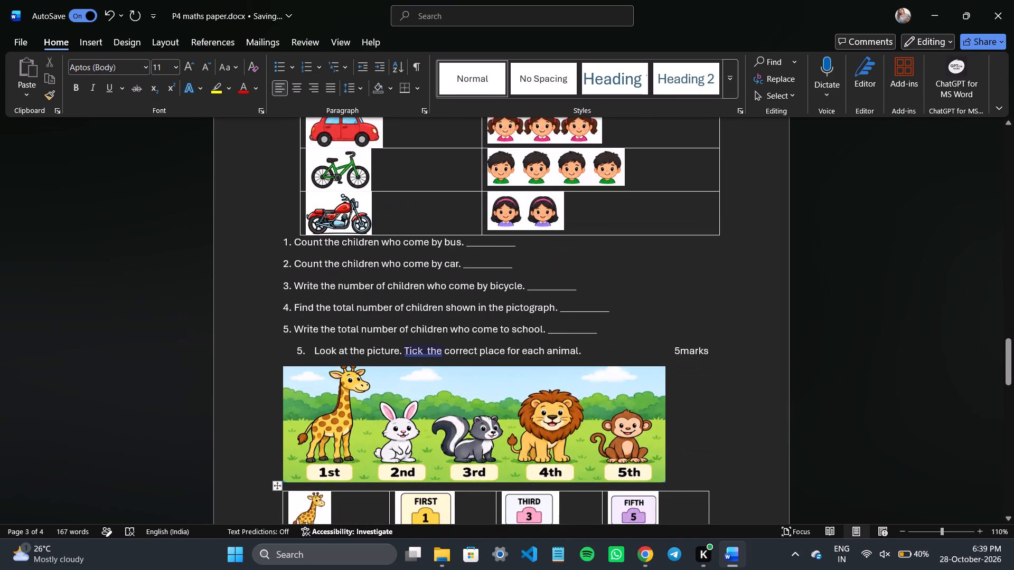
left_click(423, 355)
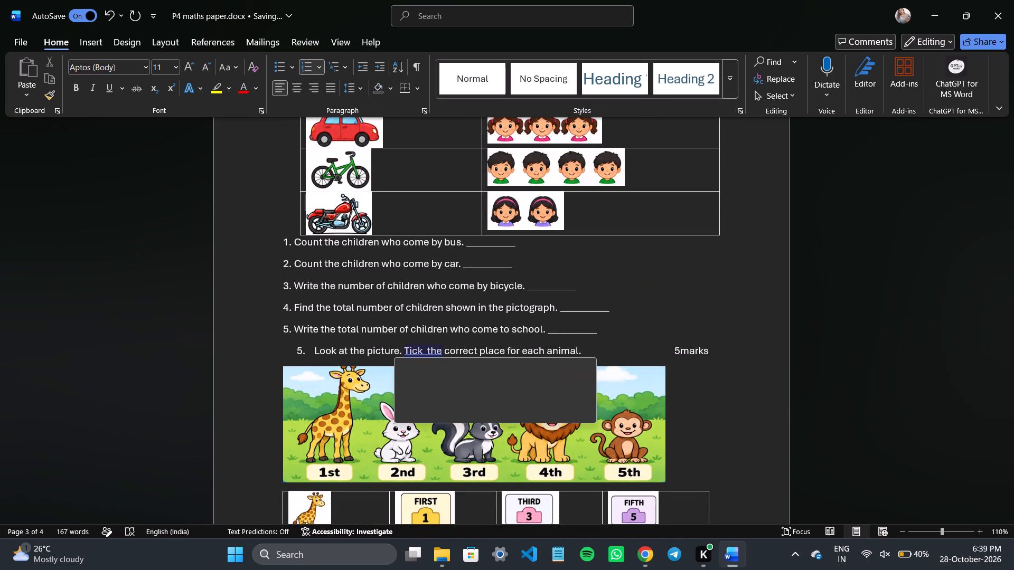
left_click(431, 393)
Select the question 3 heading together with its Big and Small table.
scroll(431, 393, "up", 2)
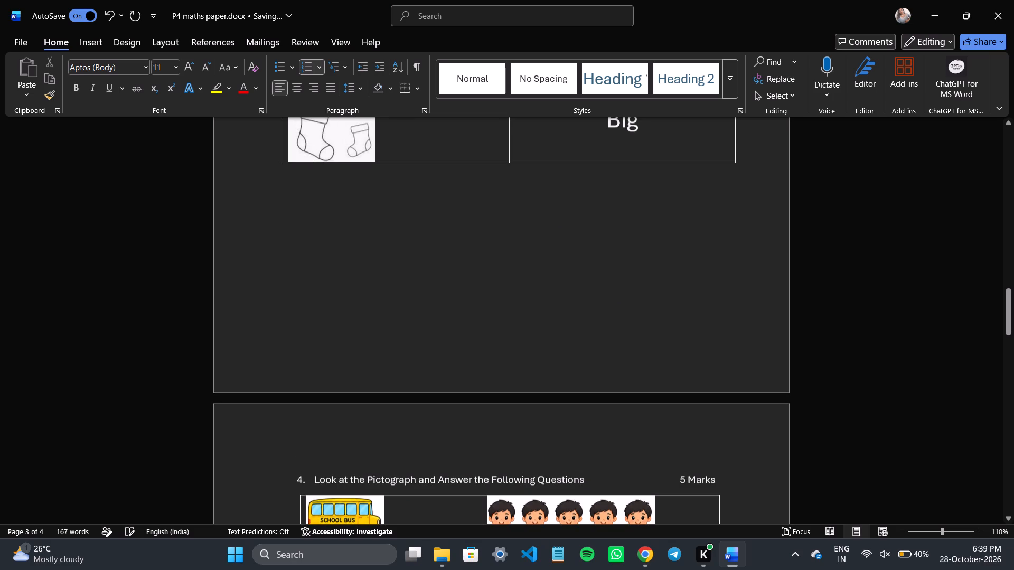
scroll(431, 393, "up", 2)
scroll(458, 355, "up", 1)
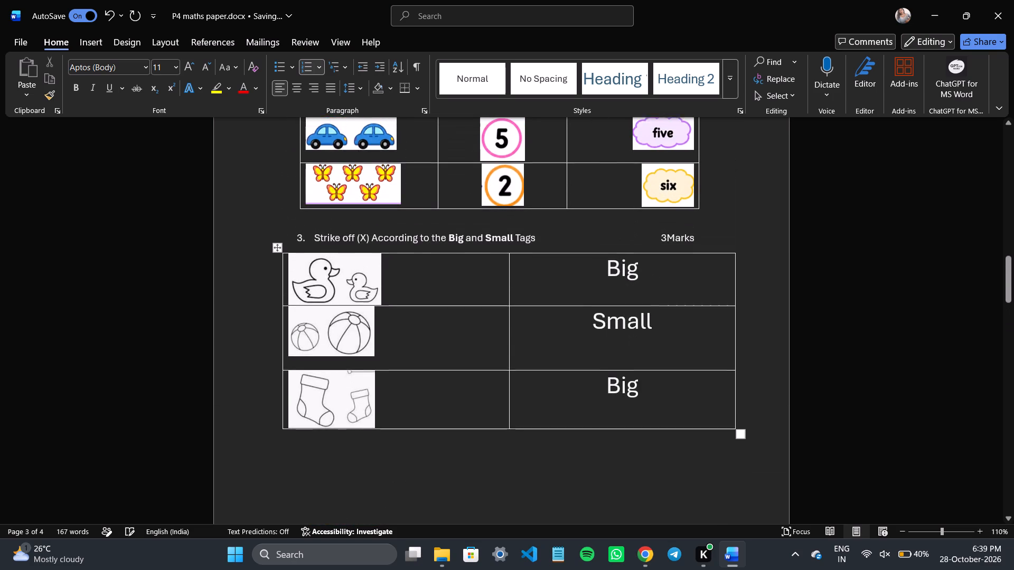
scroll(458, 355, "up", 1)
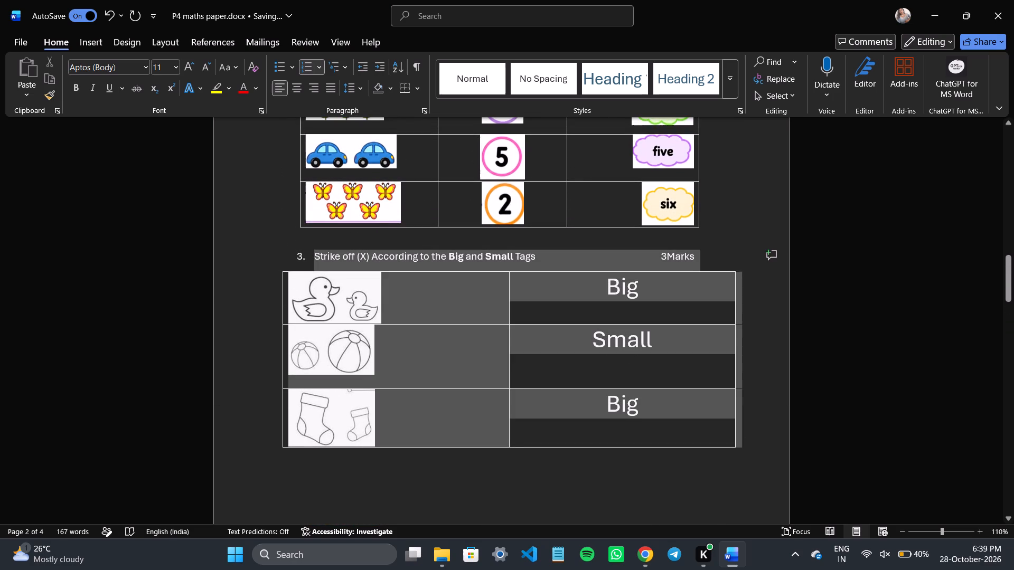
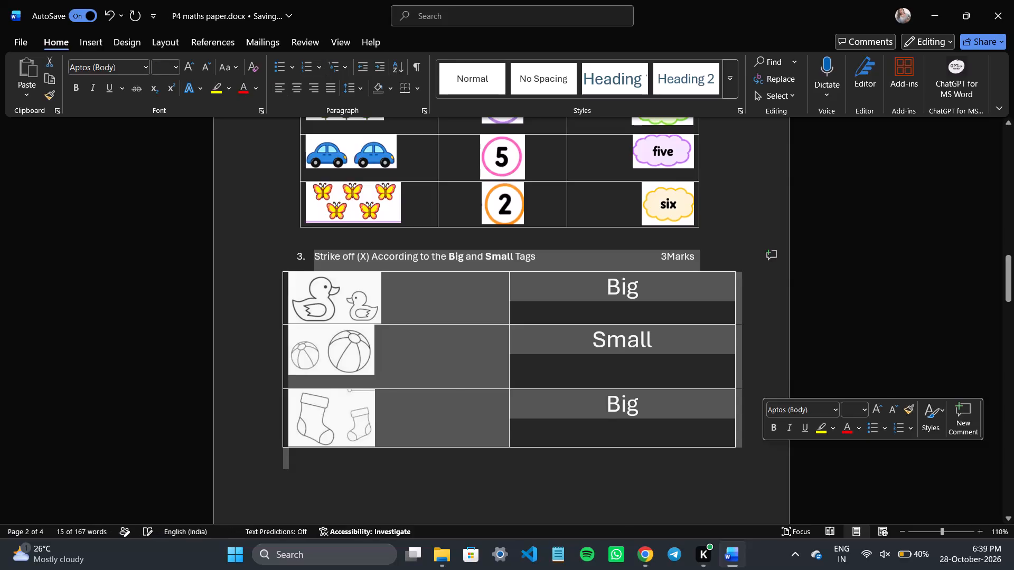
Delete the selected "Strike off (X) According to the Big and Small Tags" question together with its table.
key("BackSpace")
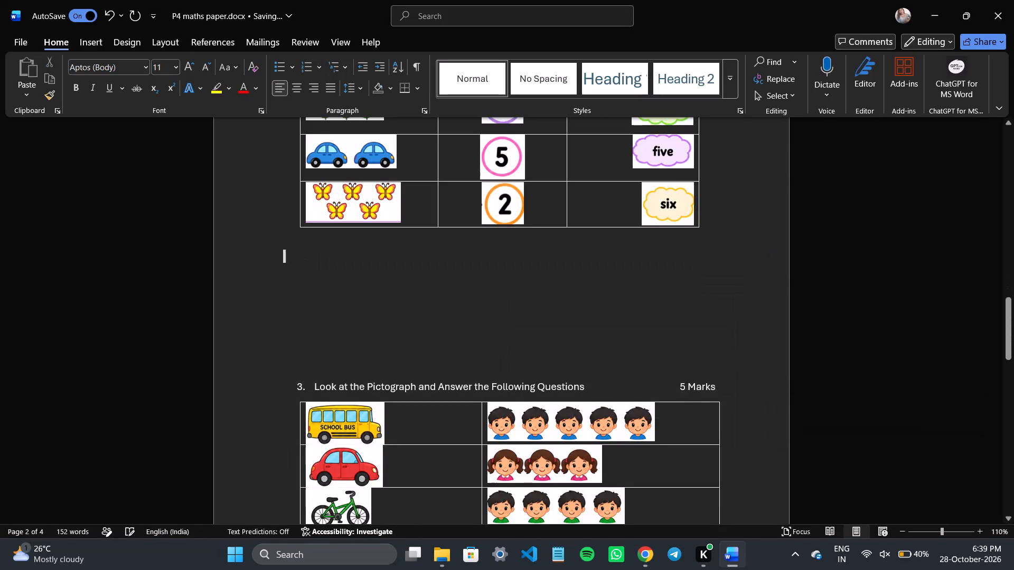
Remove the surplus empty paragraphs between the number-matching table and the pictograph question.
key("BackSpace")
key("Up")
key("Down")
key("Down")
key("Down")
key("Down")
key("Down")
key("Down")
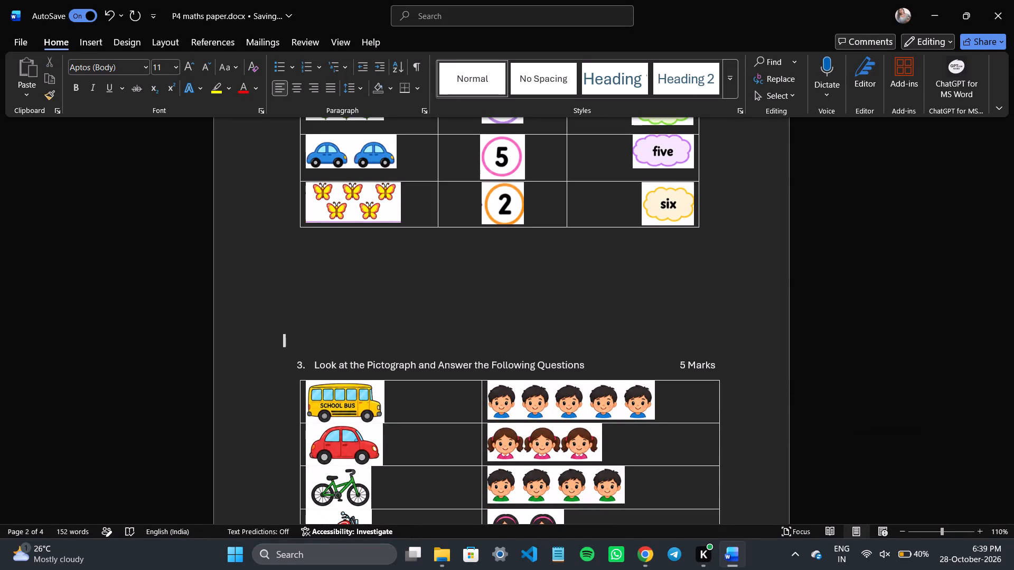
key("BackSpace")
key("BackSpace")
key("BackSpace")
key("BackSpace")
key("BackSpace")
key("BackSpace")
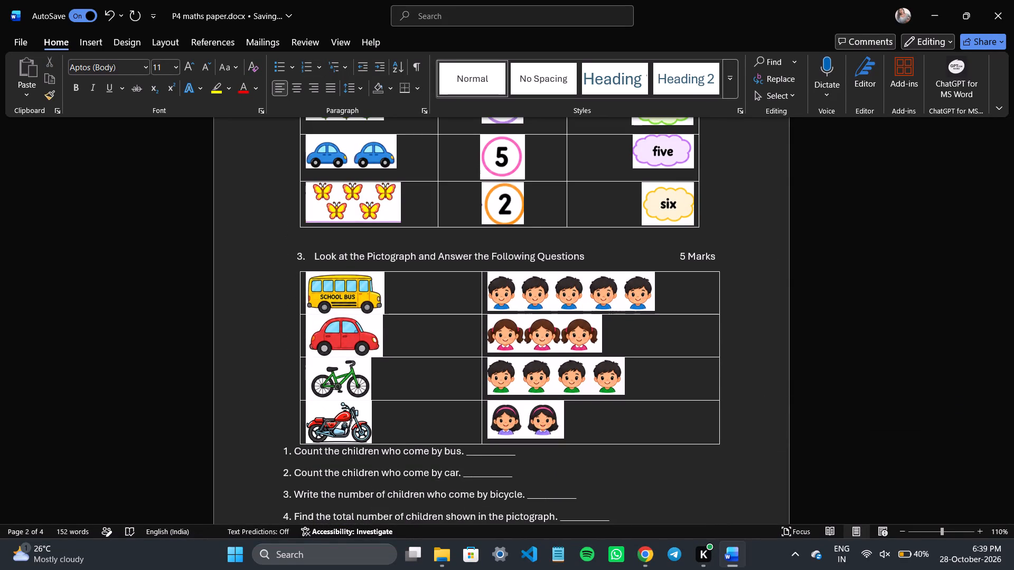
Examine the layout of the paper's pages side by side, from the missing-numbers question through to the animal-position table.
scroll(763, 450, "down", 1)
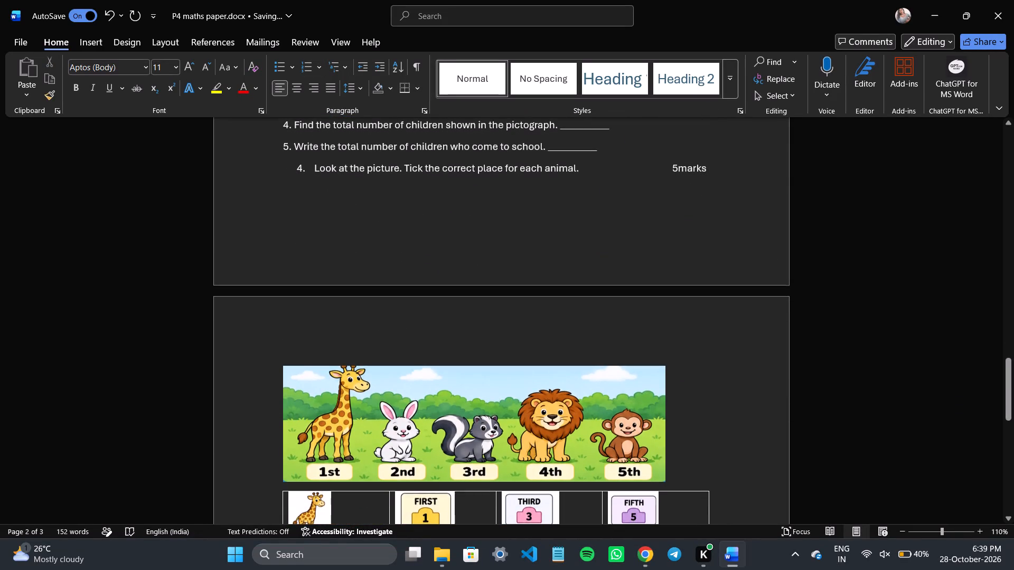
scroll(763, 450, "down", 1)
scroll(911, 569, "down", 1)
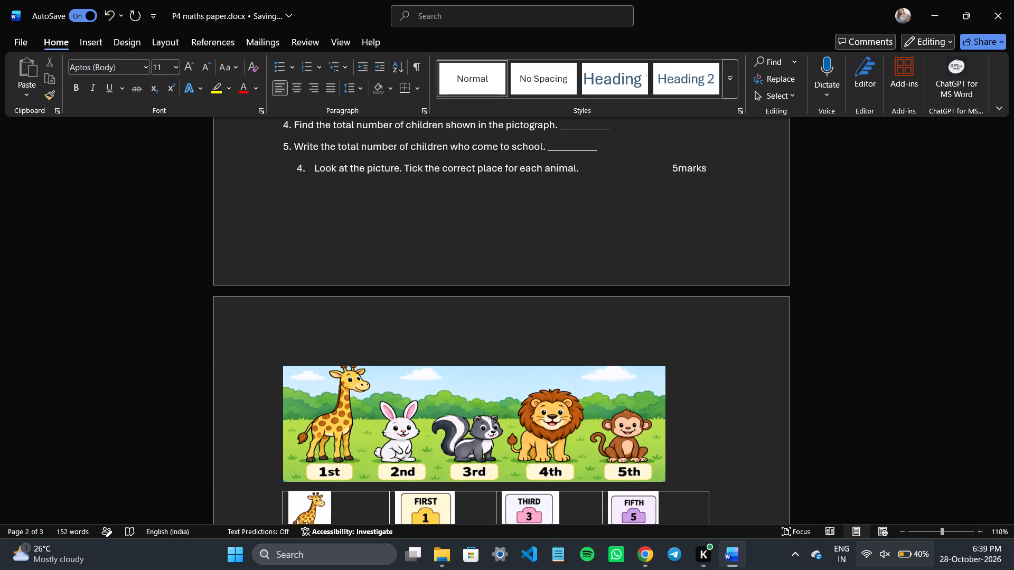
scroll(911, 569, "down", 1)
scroll(694, 335, "down", 3, "ctrl")
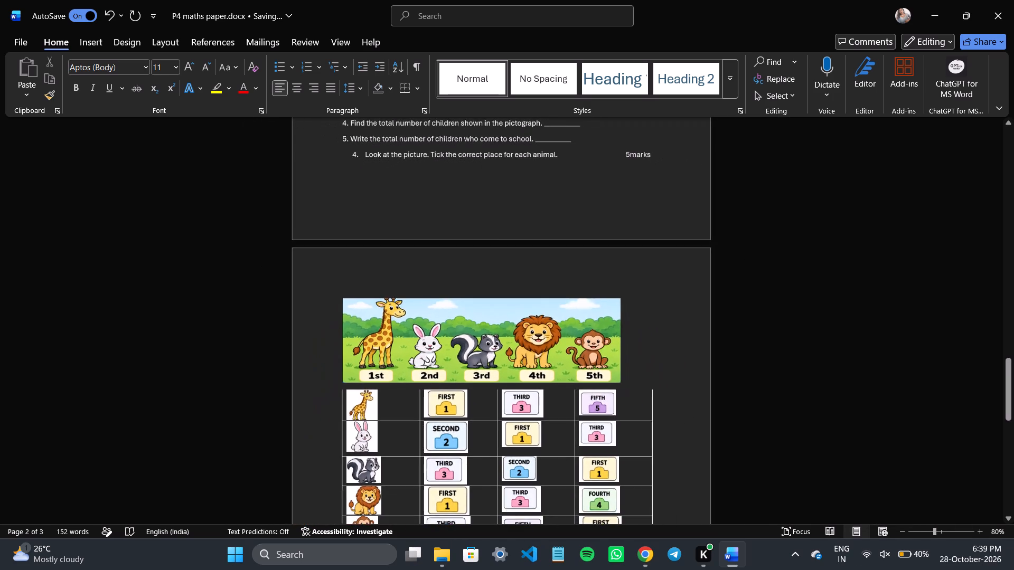
scroll(694, 335, "down", 2, "ctrl")
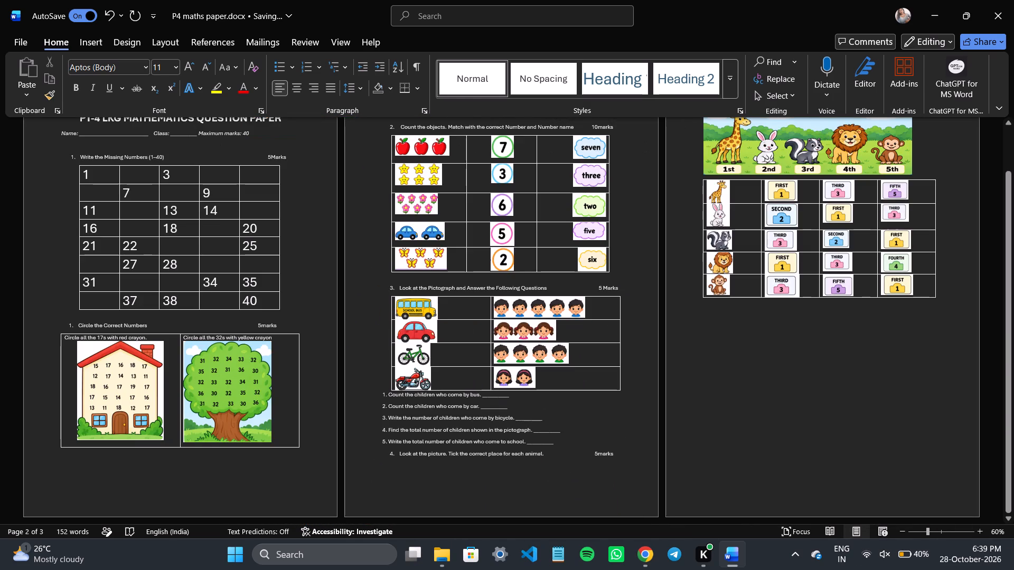
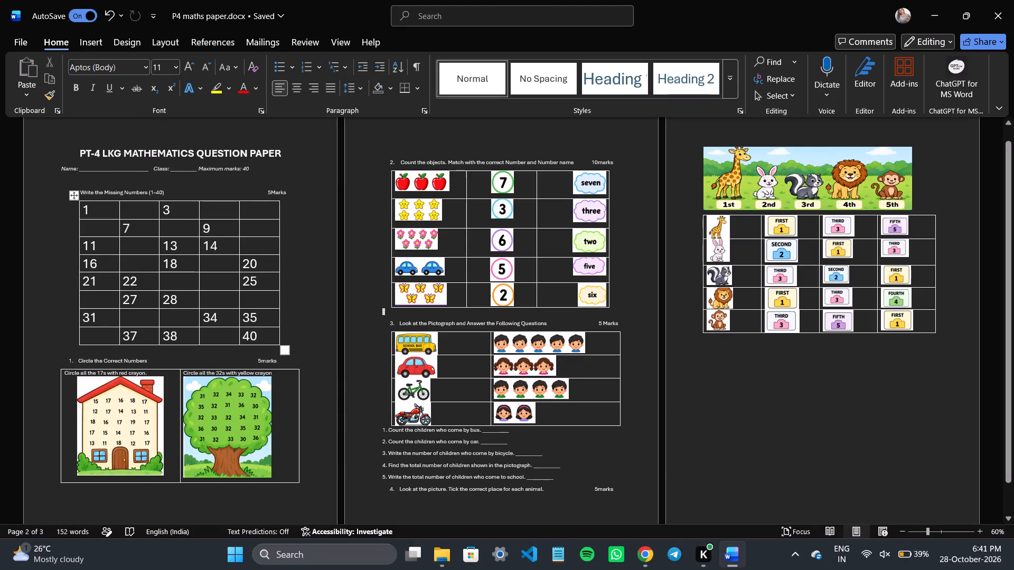
Switch to Chrome and search Google Images for "missing number lkg worksheet" in a new tab.
left_click(229, 308)
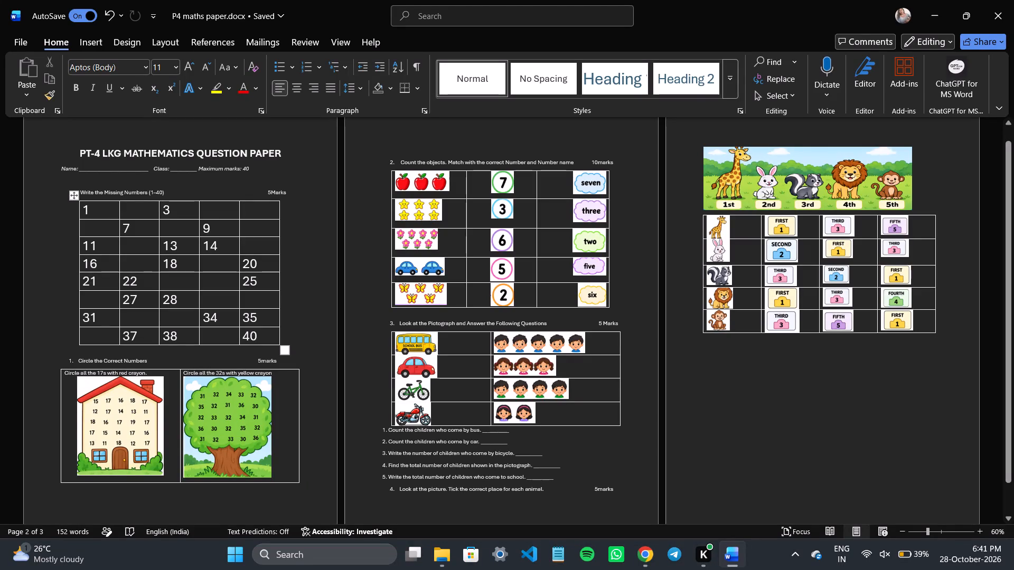
left_click(210, 281)
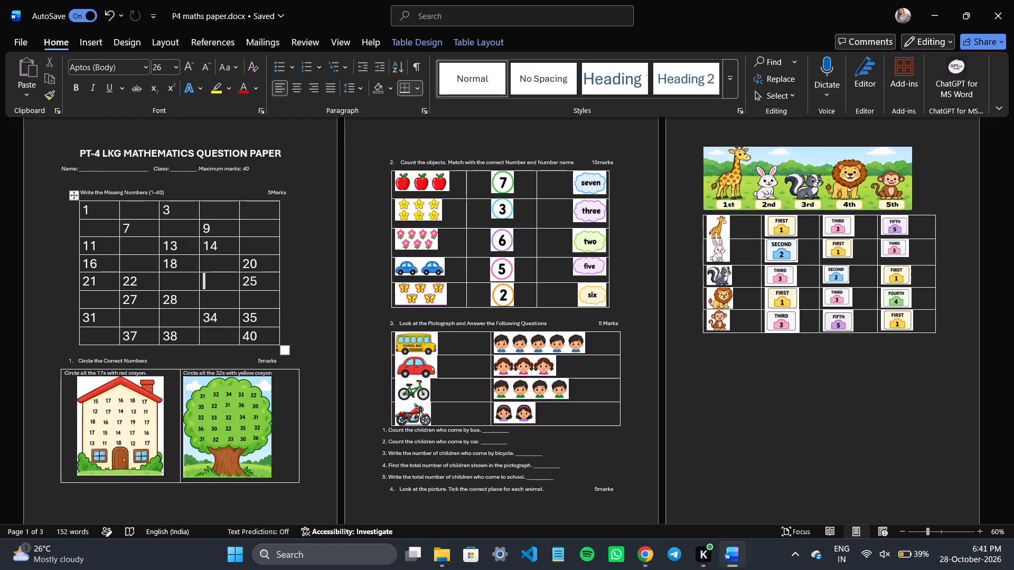
key("alt+Tab")
key("alt+Tab")
key("alt+Tab")
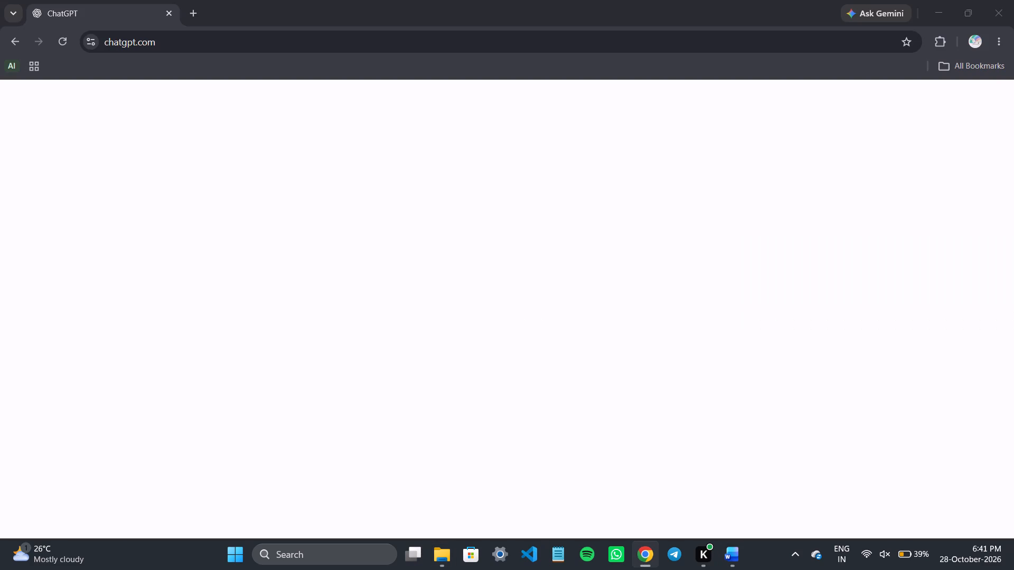
left_click(192, 11)
type("missing number lk")
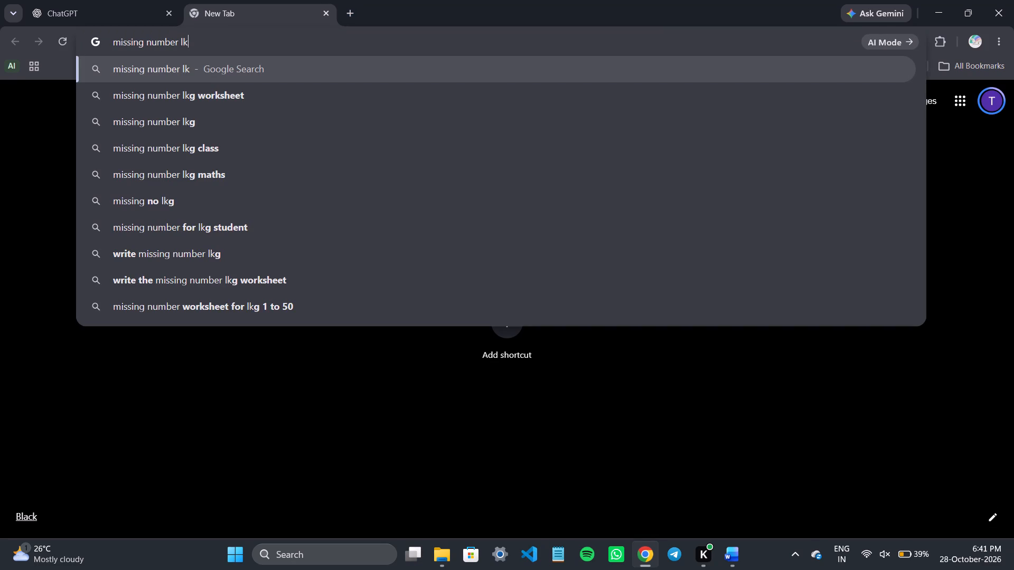
key("g")
key("Return")
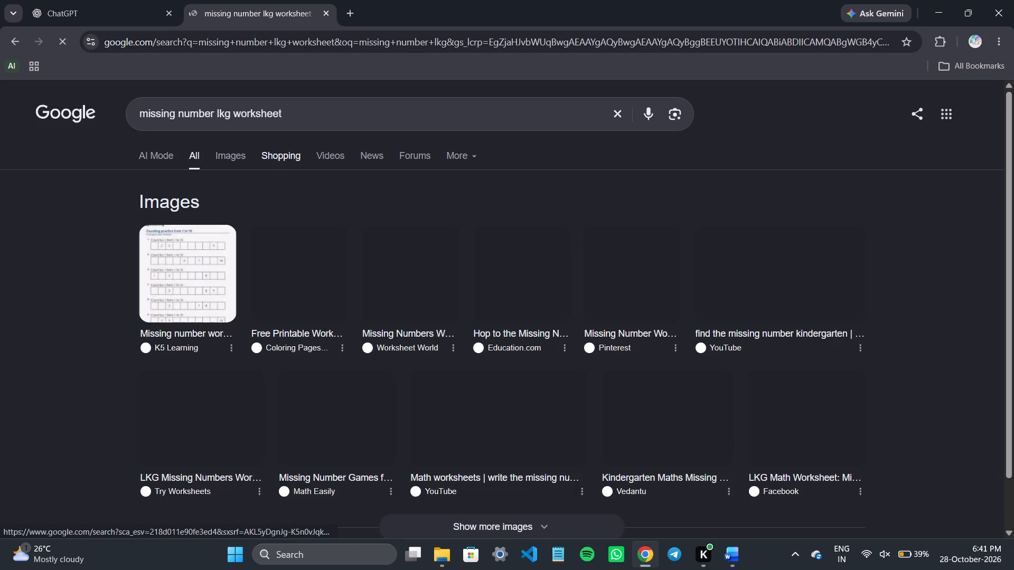
left_click(236, 158)
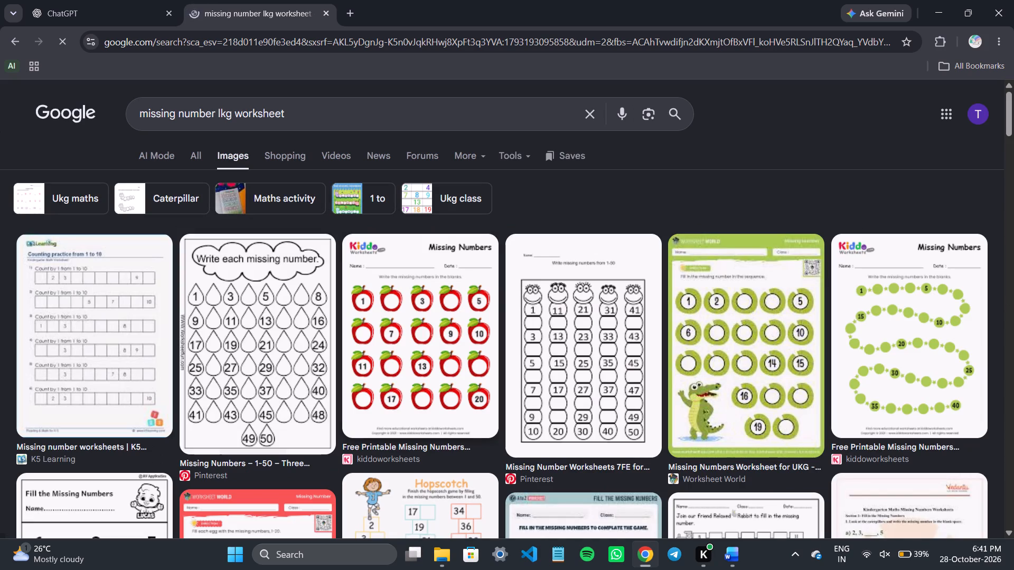
Capture a screen snip of the first mango row, 21 to 25, from the Kiddo Worksheets missing-numbers result.
scroll(445, 345, "down", 1)
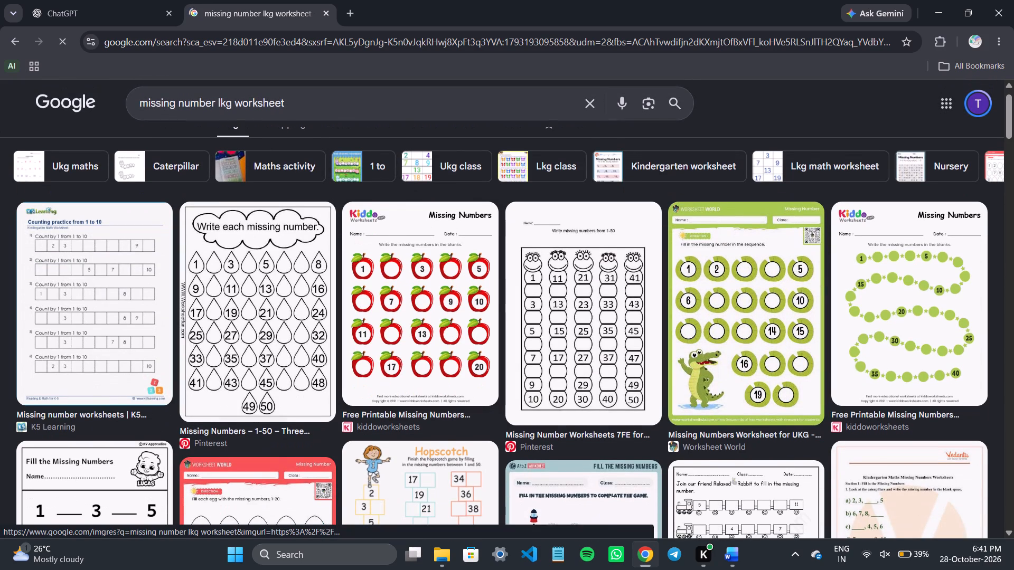
scroll(613, 399, "down", 3)
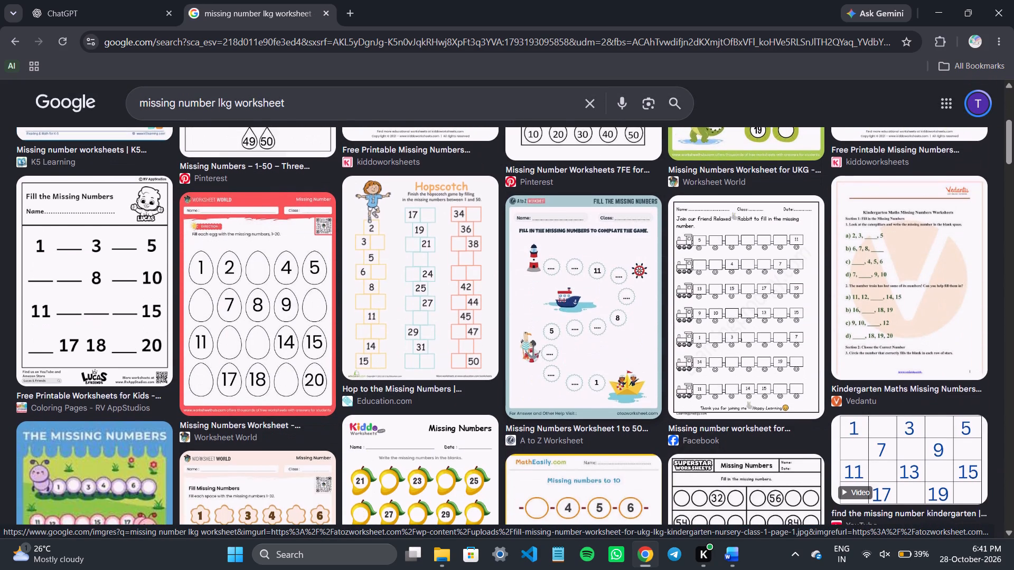
scroll(613, 399, "down", 2)
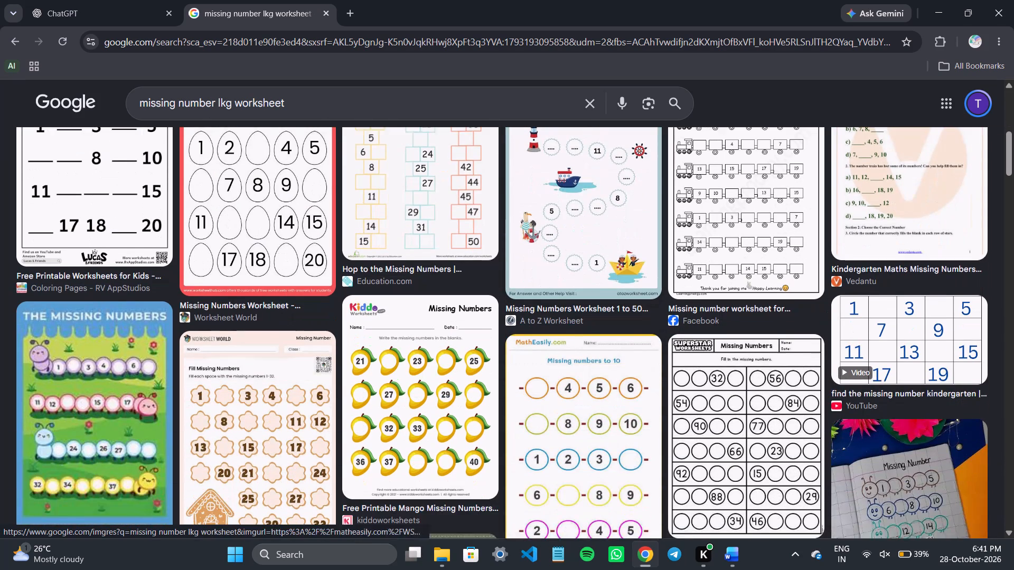
scroll(613, 399, "down", 1)
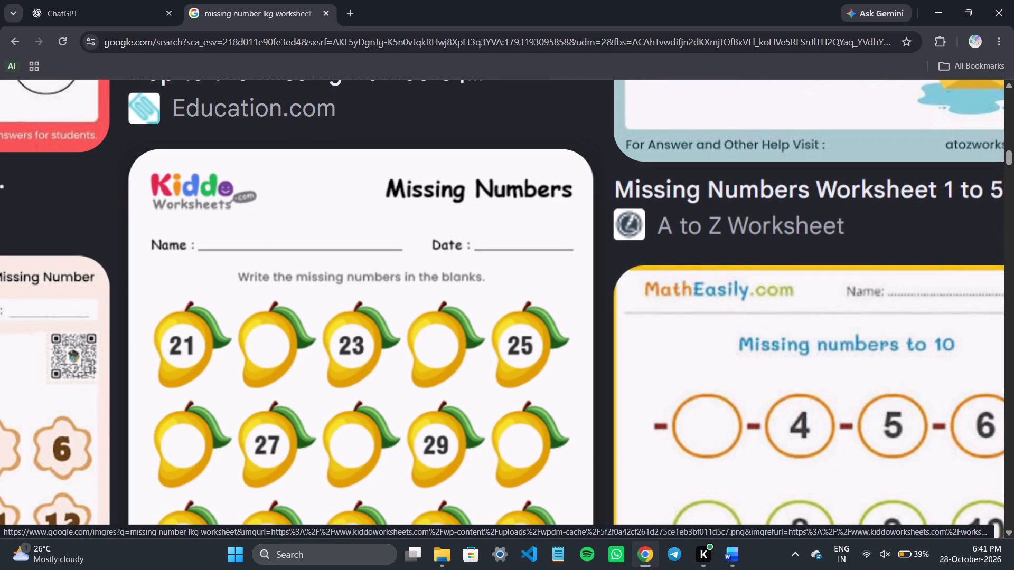
scroll(450, 346, "down", 1)
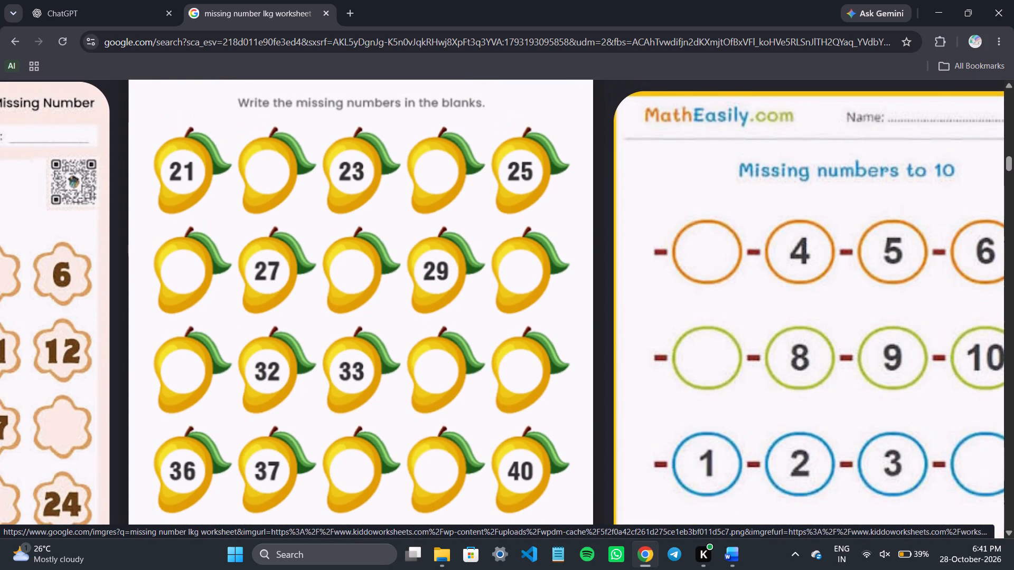
scroll(303, 202, "down", 1)
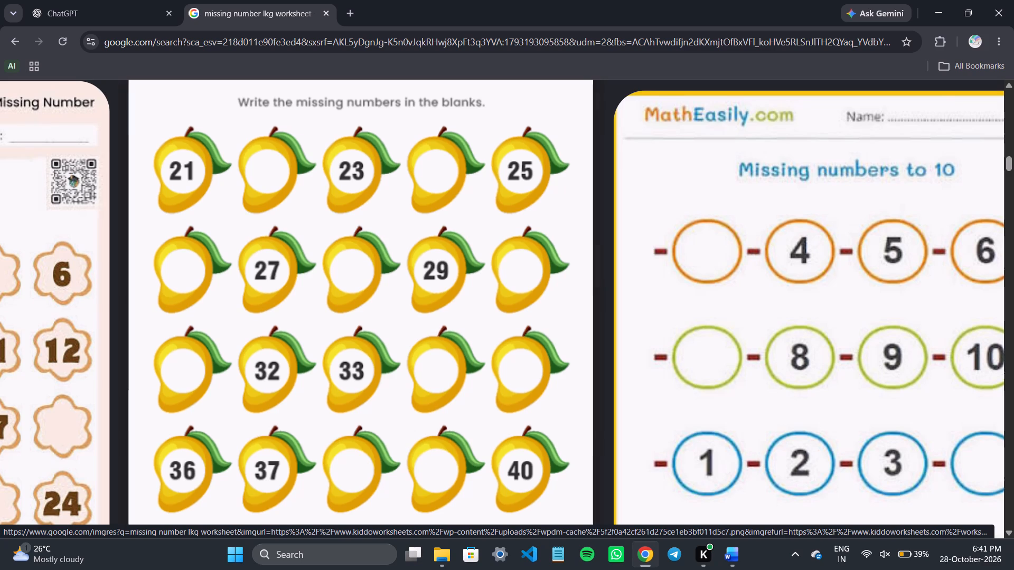
key("Print")
scroll(255, 98, "left", 1)
scroll(181, 104, "left", 1)
left_click_drag(141, 113, 407, 178)
scroll(230, 140, "right", 1)
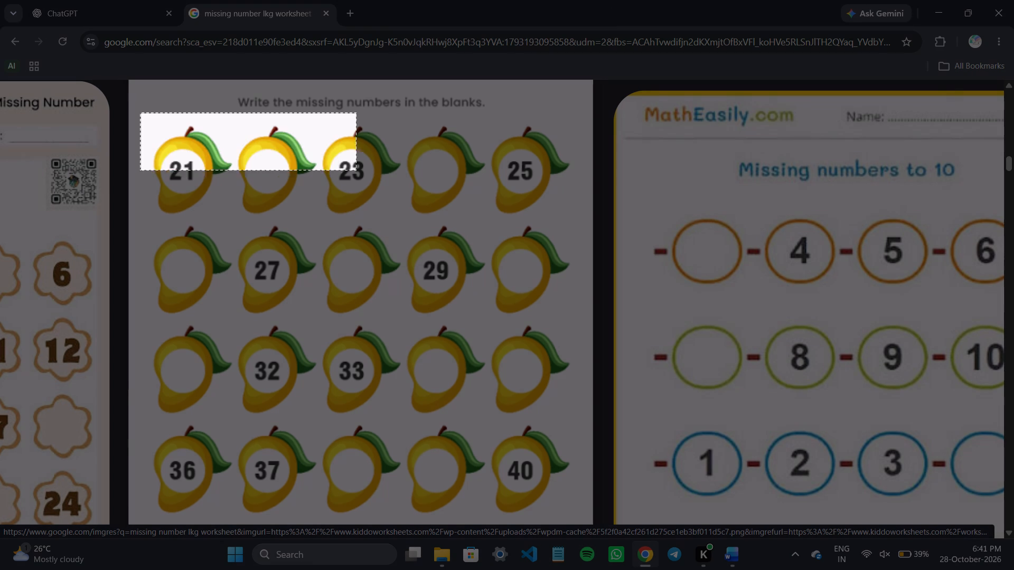
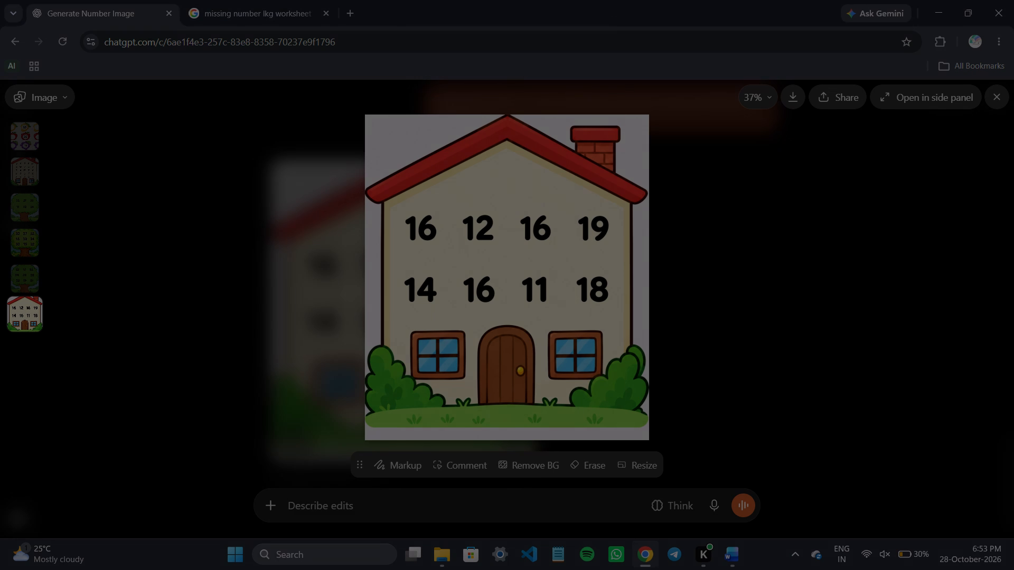
left_click_drag(611, 373, 648, 437)
Return to the Word paper and replace the old house picture under "Circle all the 17s" with the captured one.
key("alt+Tab")
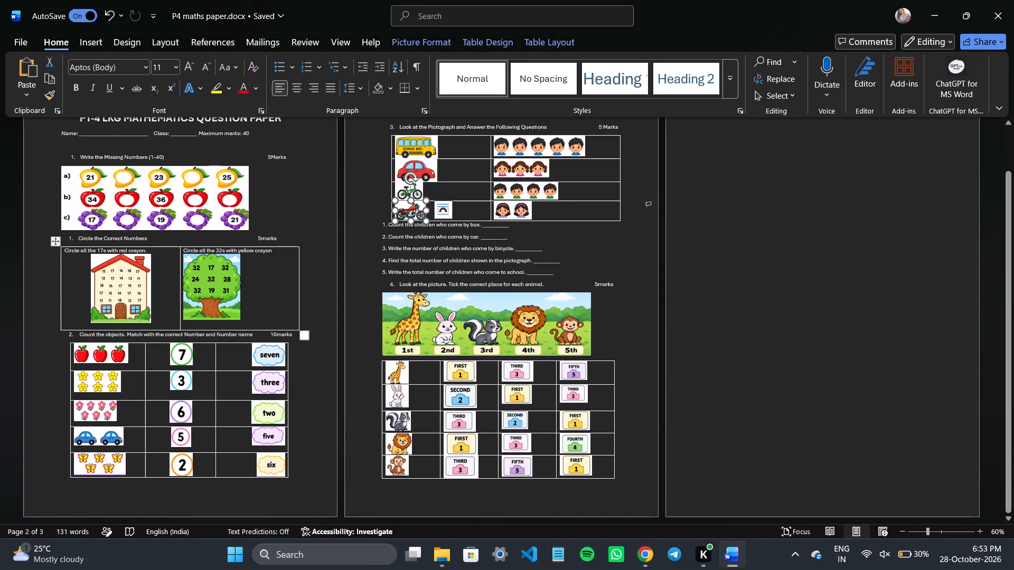
left_click(137, 298)
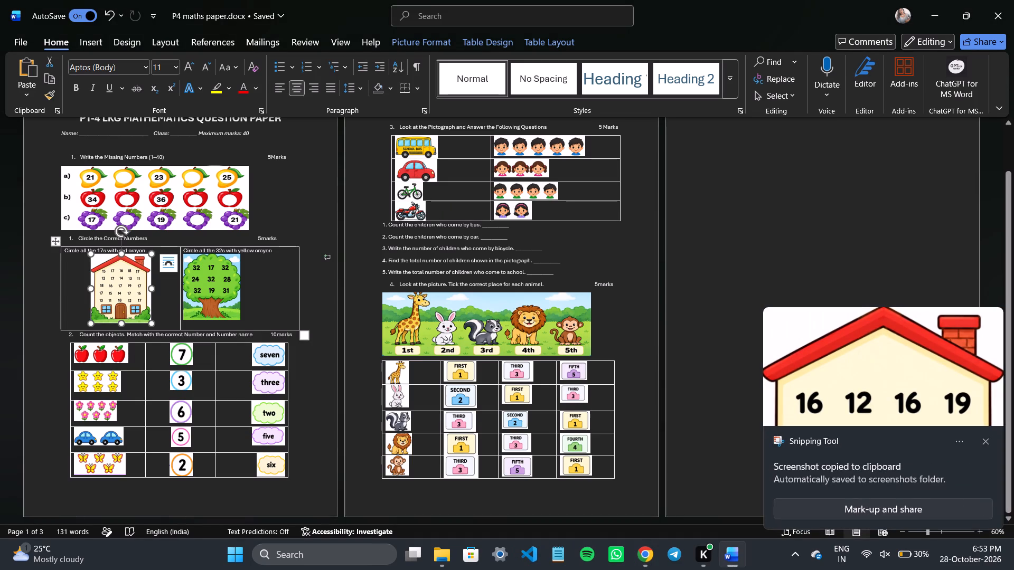
key("Delete")
key("ctrl+v")
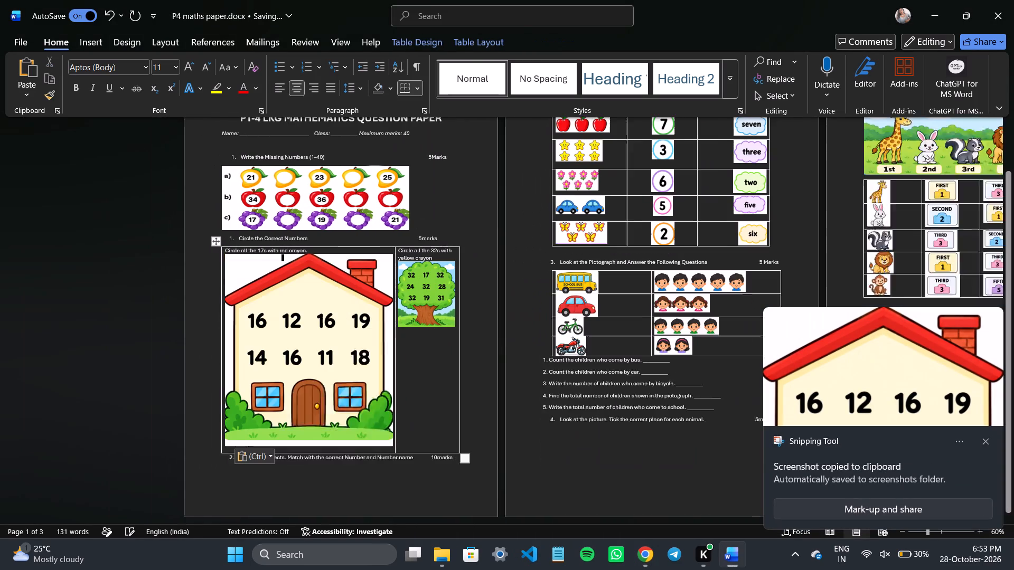
Shrink the new house picture proportionally, keeping it upright, until it is about as large as the tree picture beside it.
left_click(185, 419)
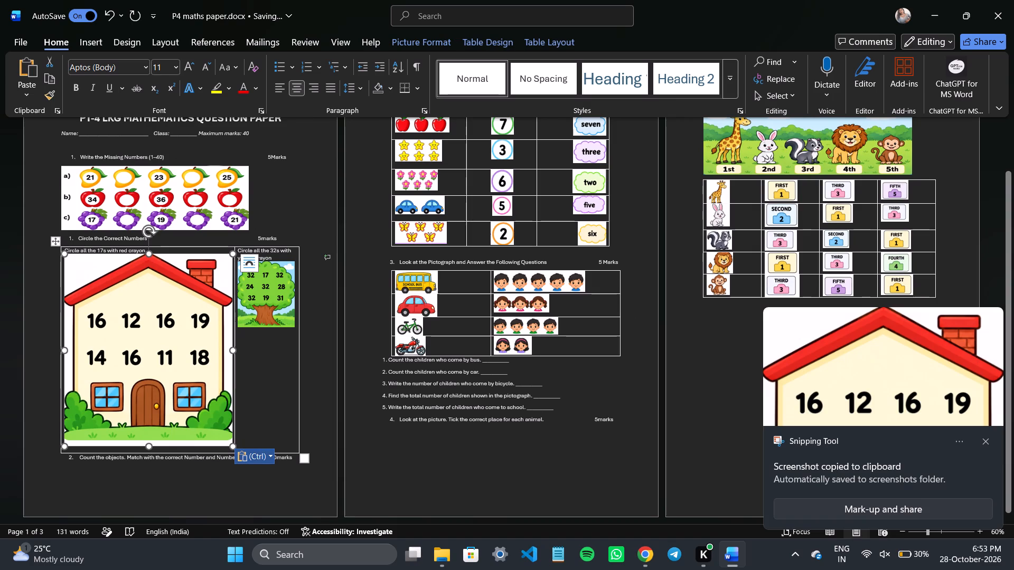
left_click_drag(233, 446, 117, 330)
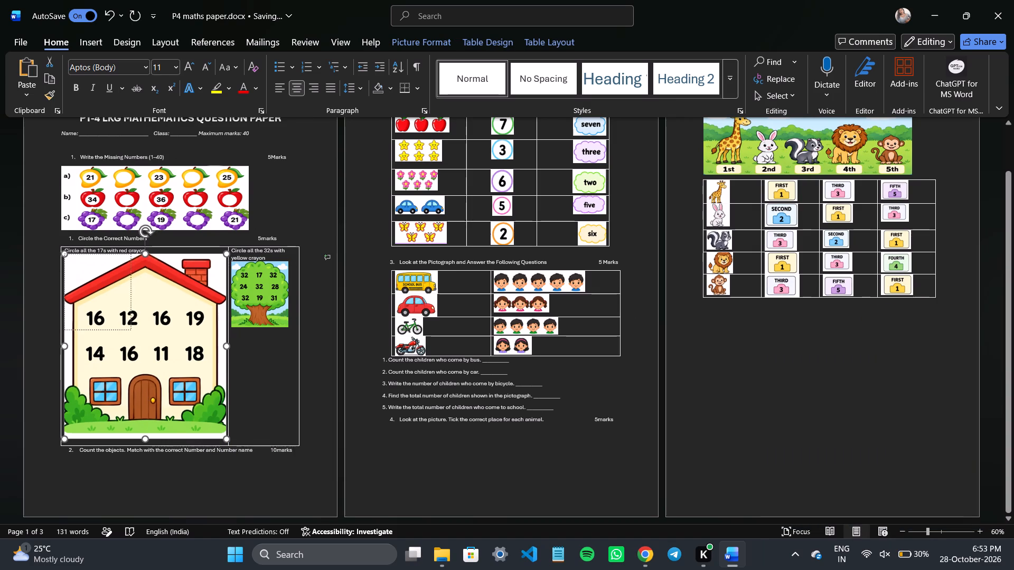
left_click_drag(117, 330, 284, 303)
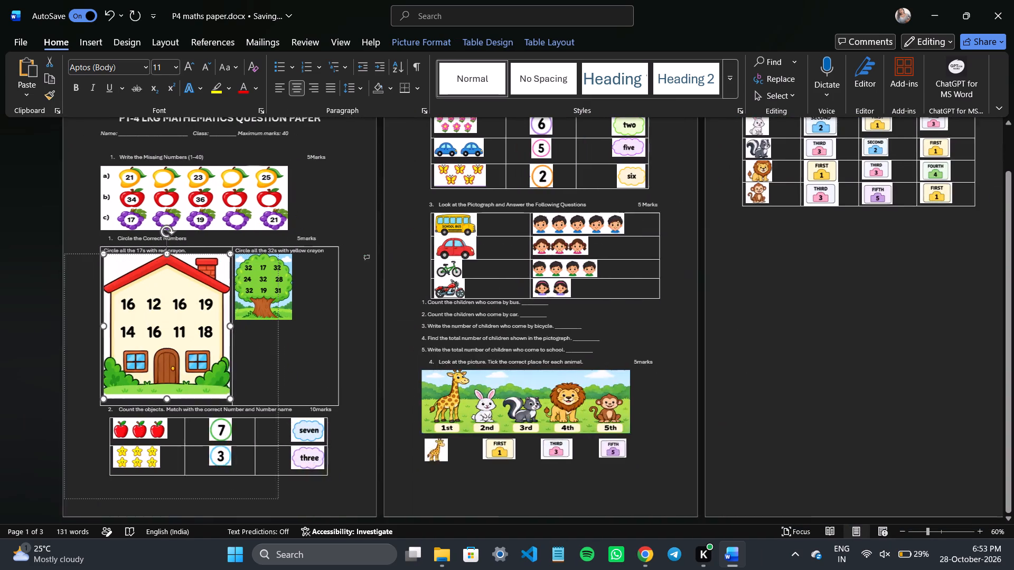
left_click_drag(284, 303, 144, 270)
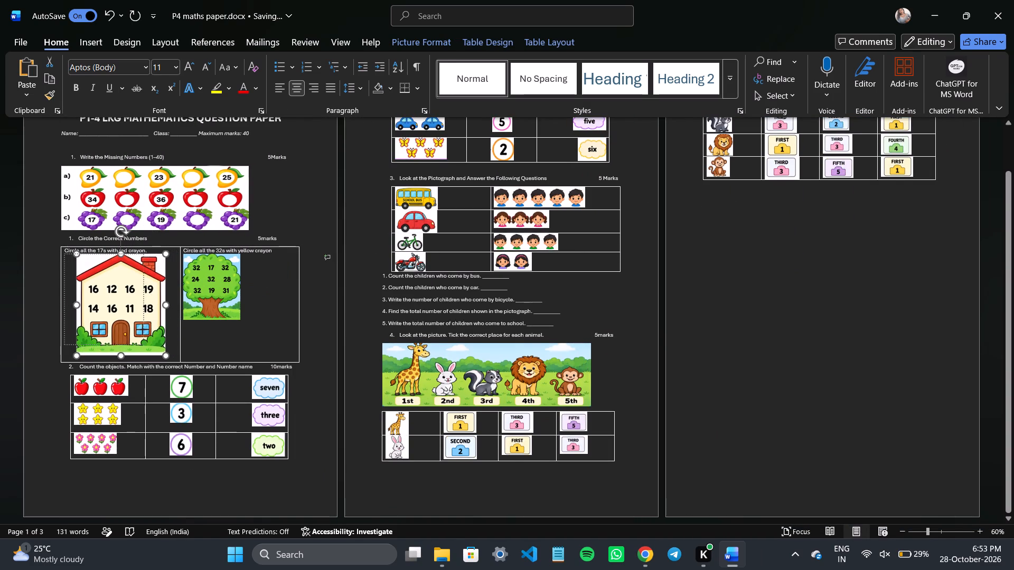
left_click_drag(144, 270, 124, 249)
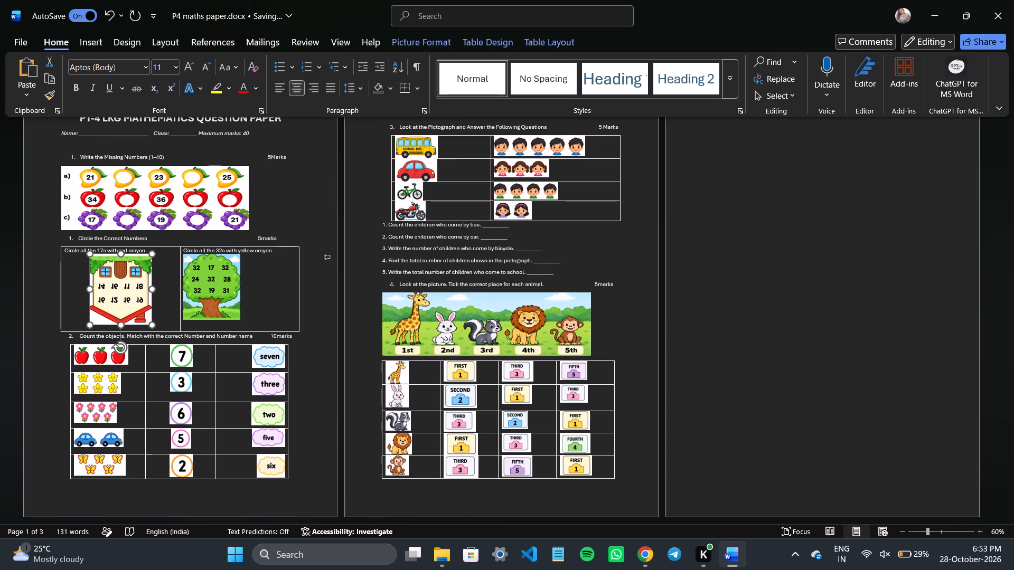
left_click_drag(124, 249, 125, 290)
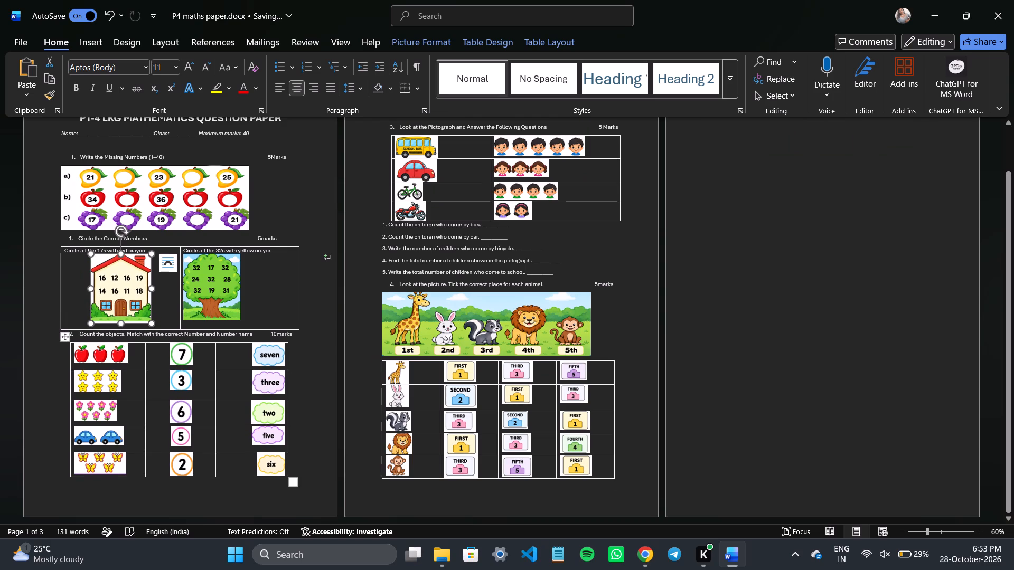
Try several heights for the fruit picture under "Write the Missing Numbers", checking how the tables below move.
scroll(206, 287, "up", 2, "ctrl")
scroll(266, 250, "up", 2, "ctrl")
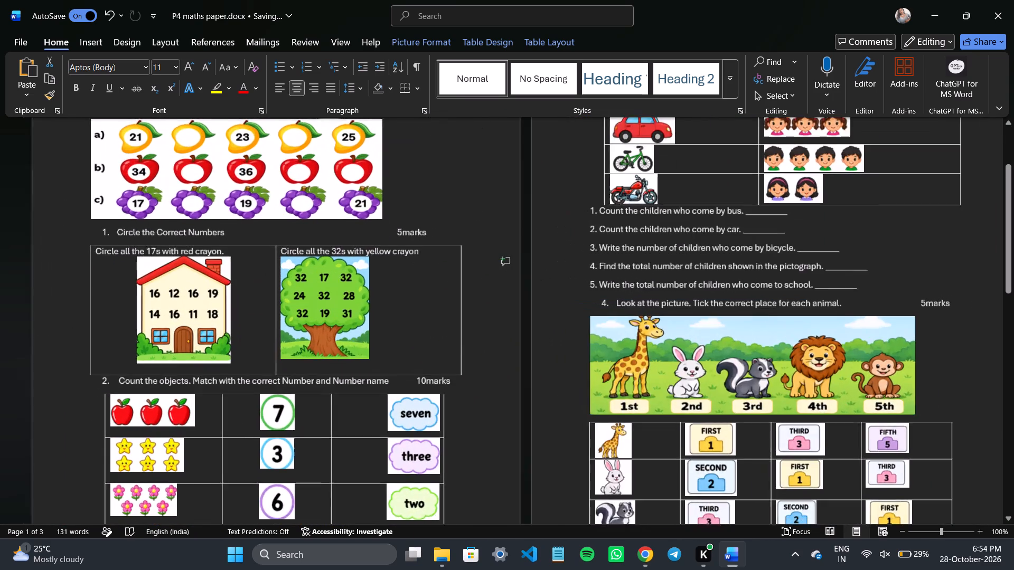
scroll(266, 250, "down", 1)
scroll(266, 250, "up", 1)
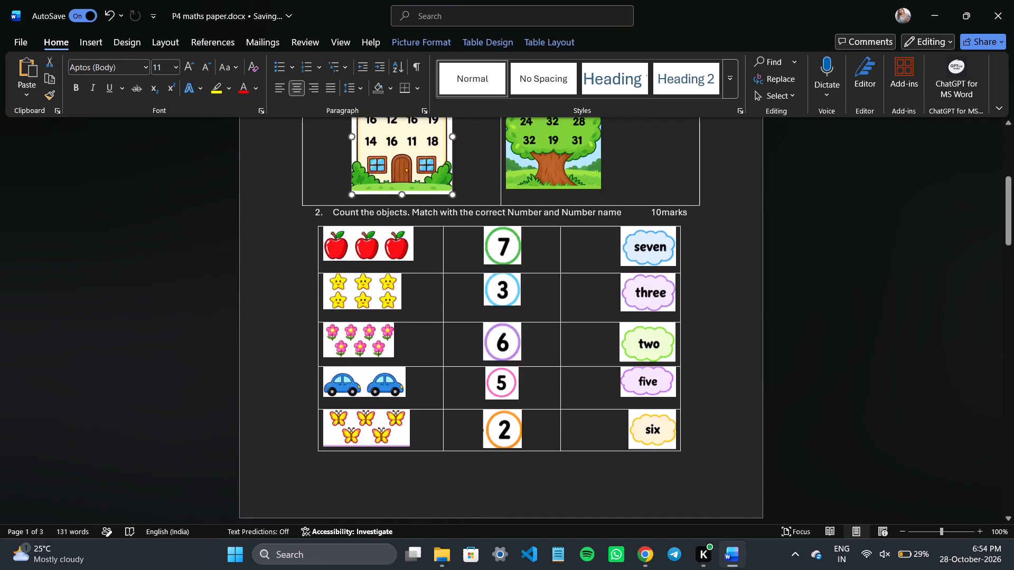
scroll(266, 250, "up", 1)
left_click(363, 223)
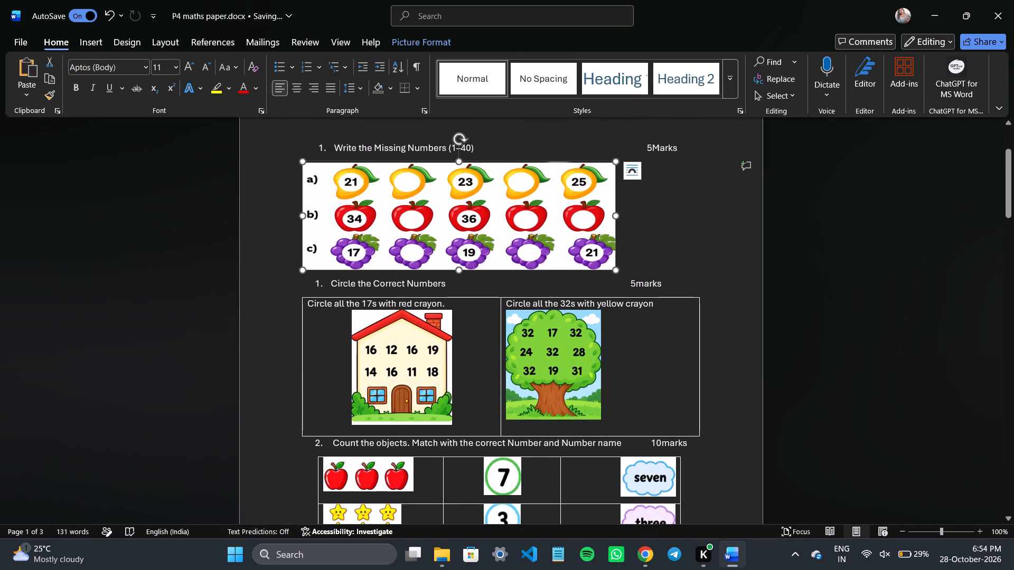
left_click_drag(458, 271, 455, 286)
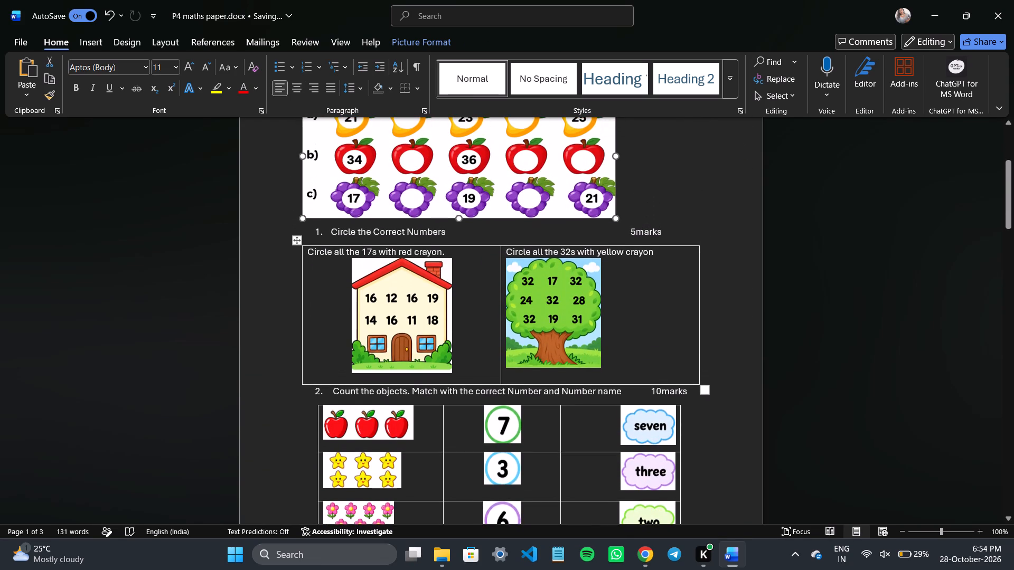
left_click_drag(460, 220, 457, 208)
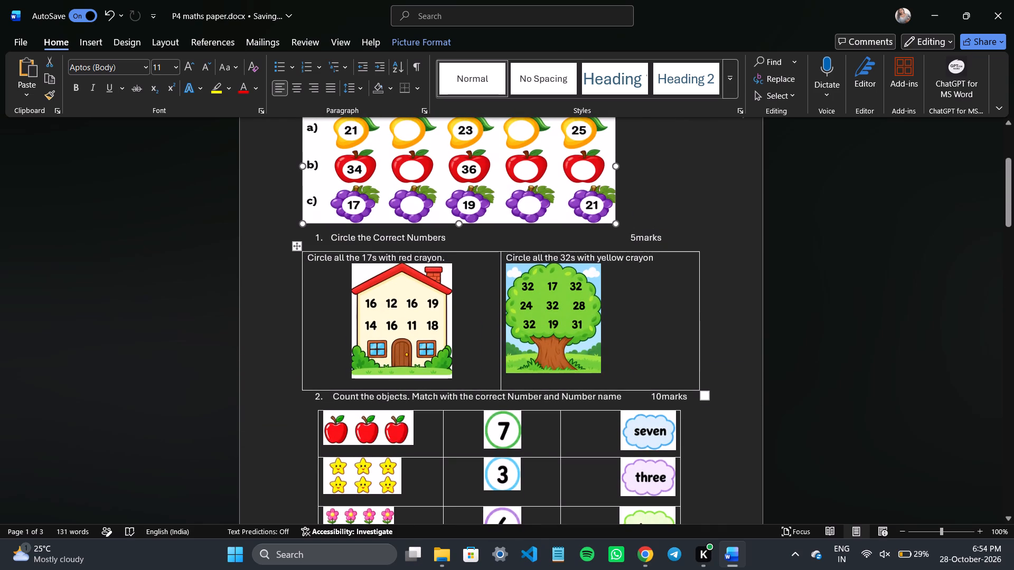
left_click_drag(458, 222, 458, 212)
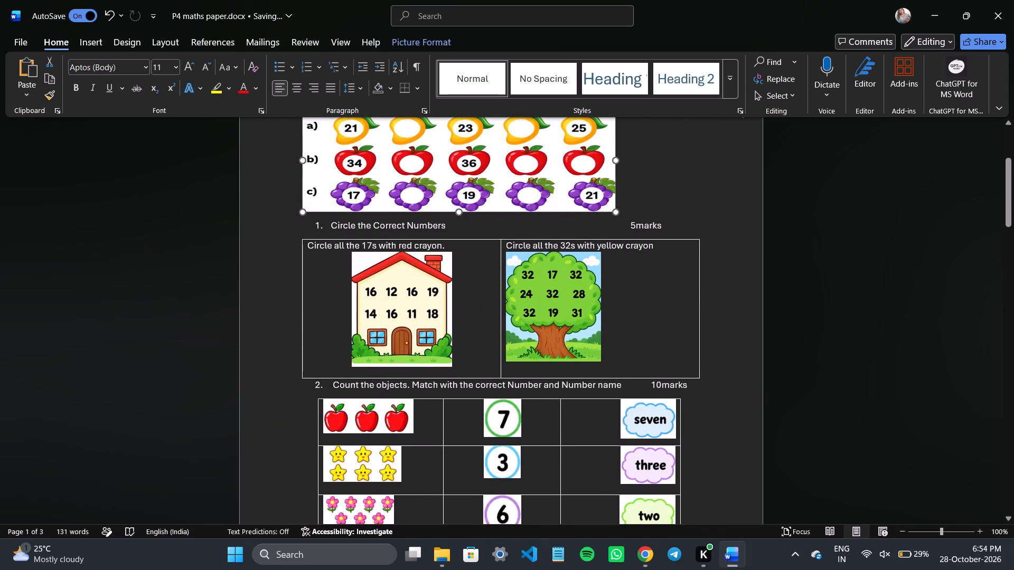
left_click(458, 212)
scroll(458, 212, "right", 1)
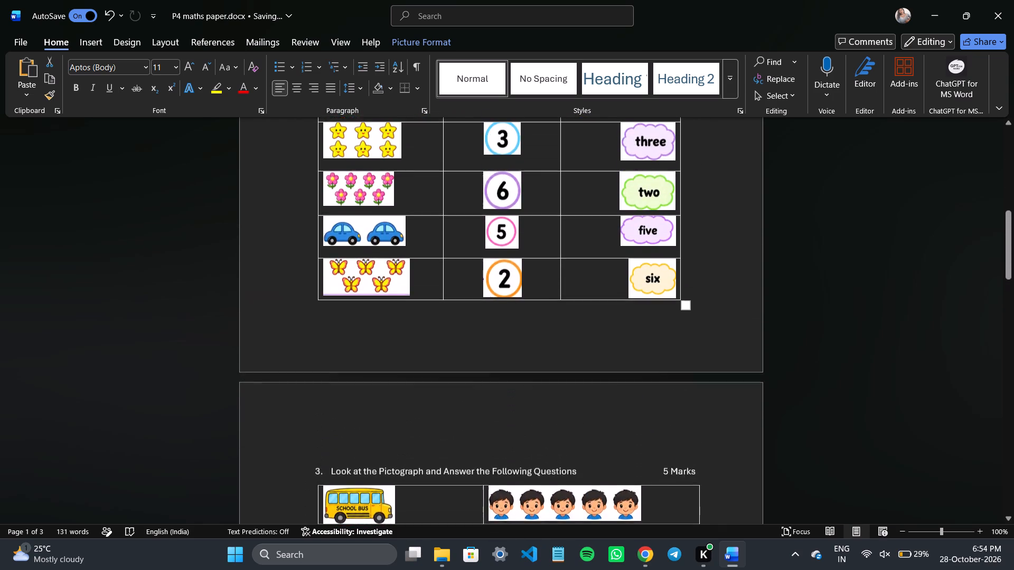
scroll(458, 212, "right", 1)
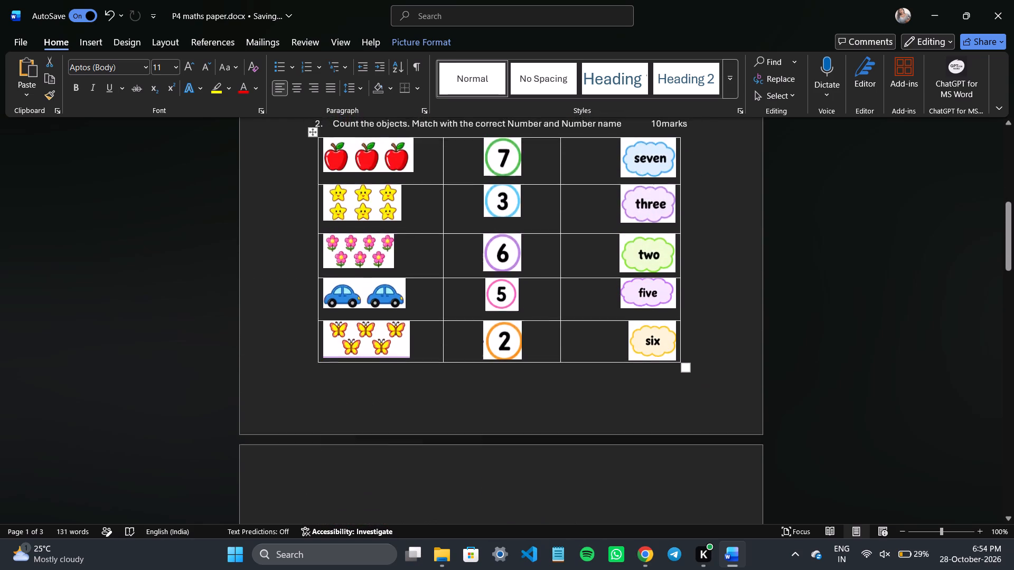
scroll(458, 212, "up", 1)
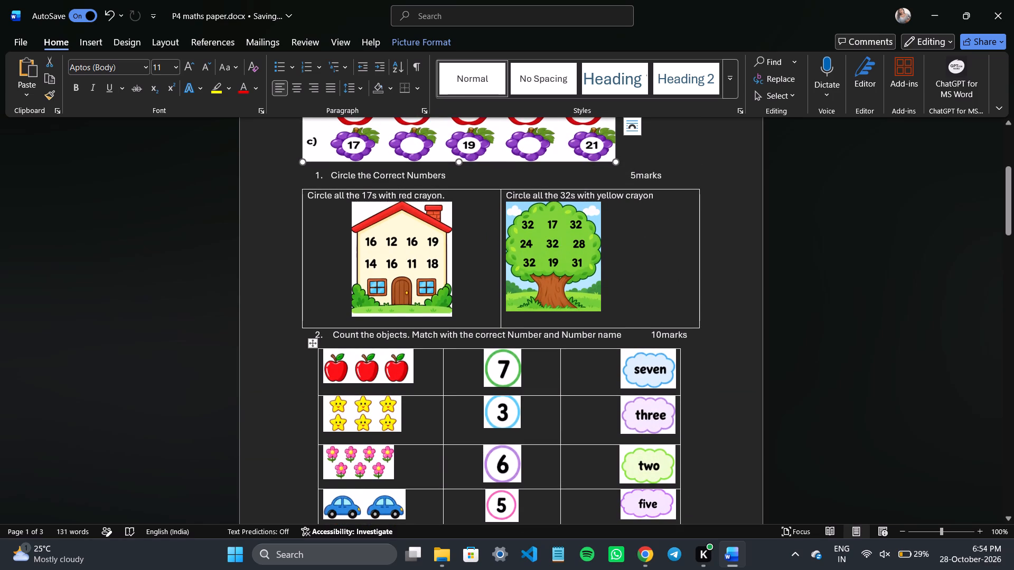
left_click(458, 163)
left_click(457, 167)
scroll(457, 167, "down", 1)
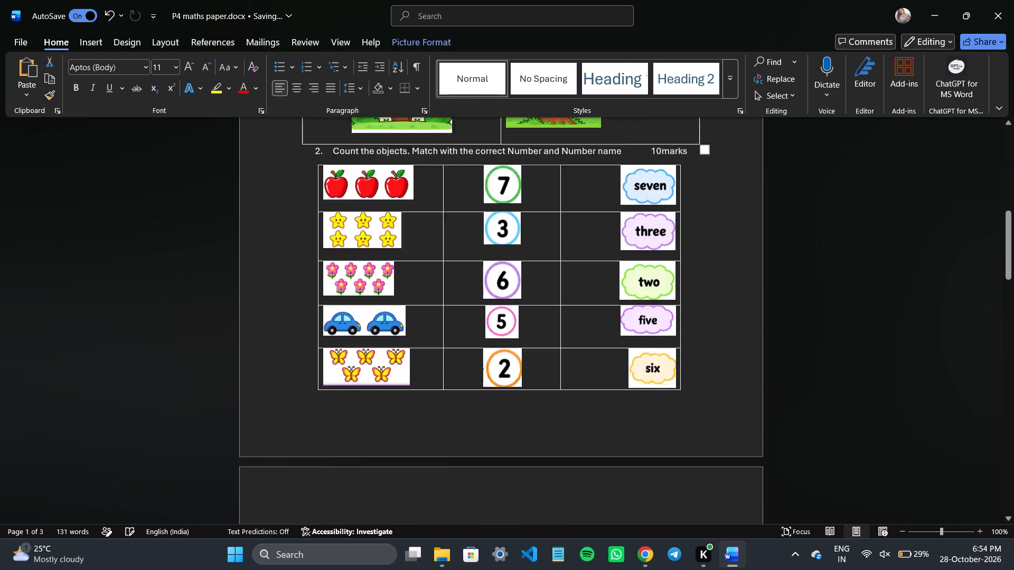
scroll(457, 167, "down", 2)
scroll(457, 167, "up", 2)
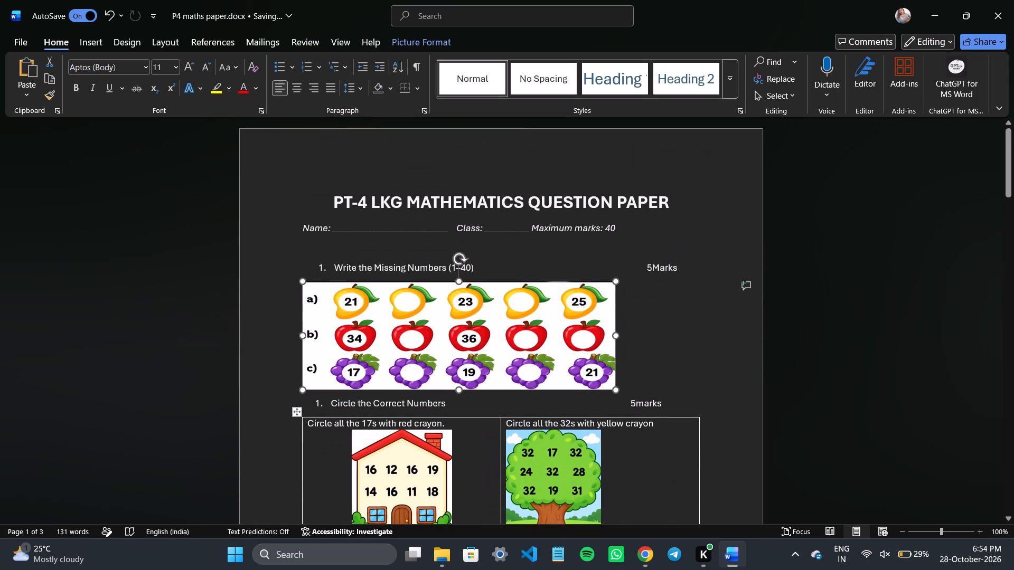
Delete the blank line between the Name/Class line and the "Write the Missing Numbers" heading.
left_click(397, 255)
key("BackSpace")
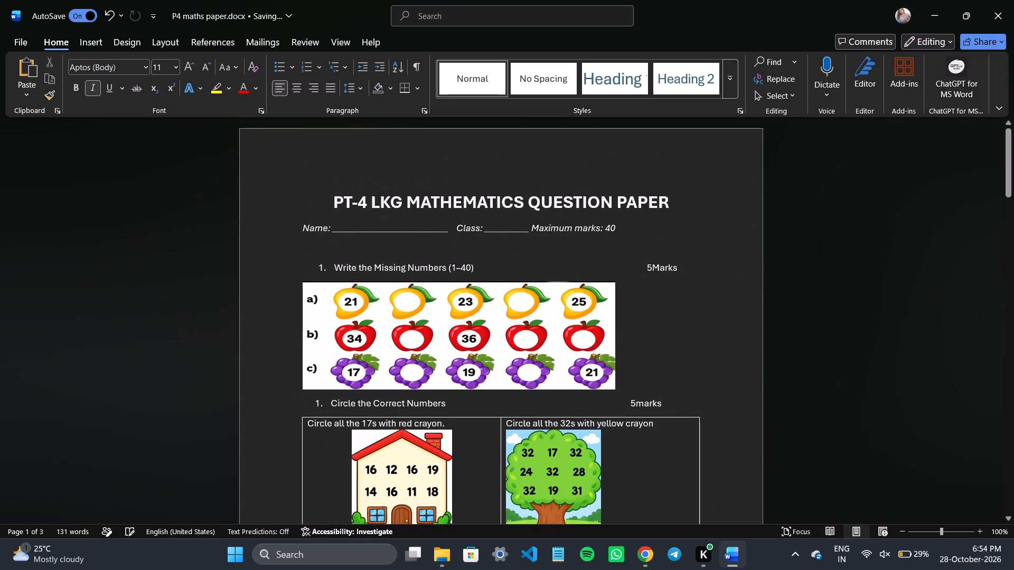
Stretch the fruit number picture slightly taller, keeping its width, and check that the pictograph question still begins page two.
left_click(400, 344)
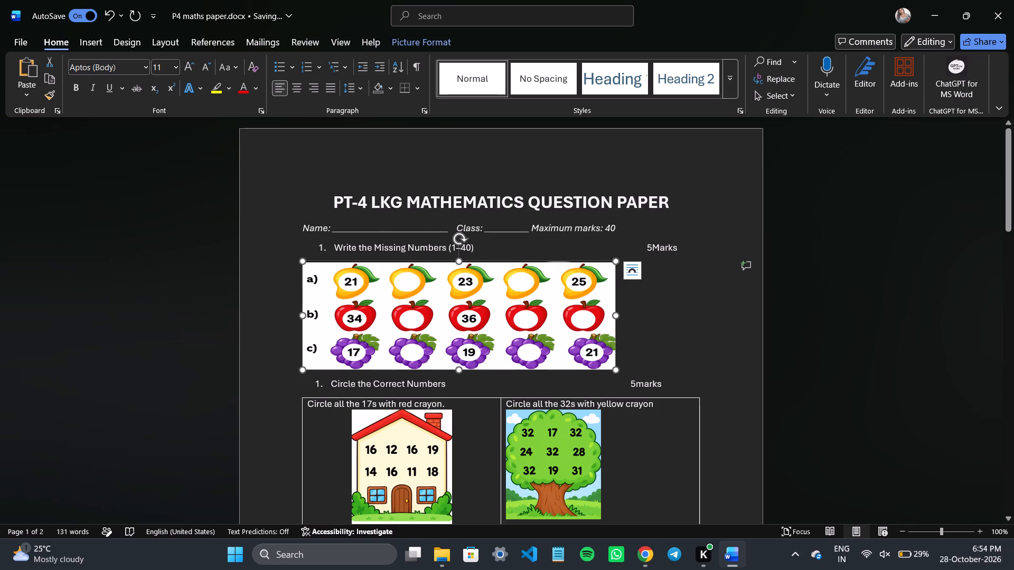
left_click_drag(461, 369, 461, 380)
scroll(461, 380, "down", 2)
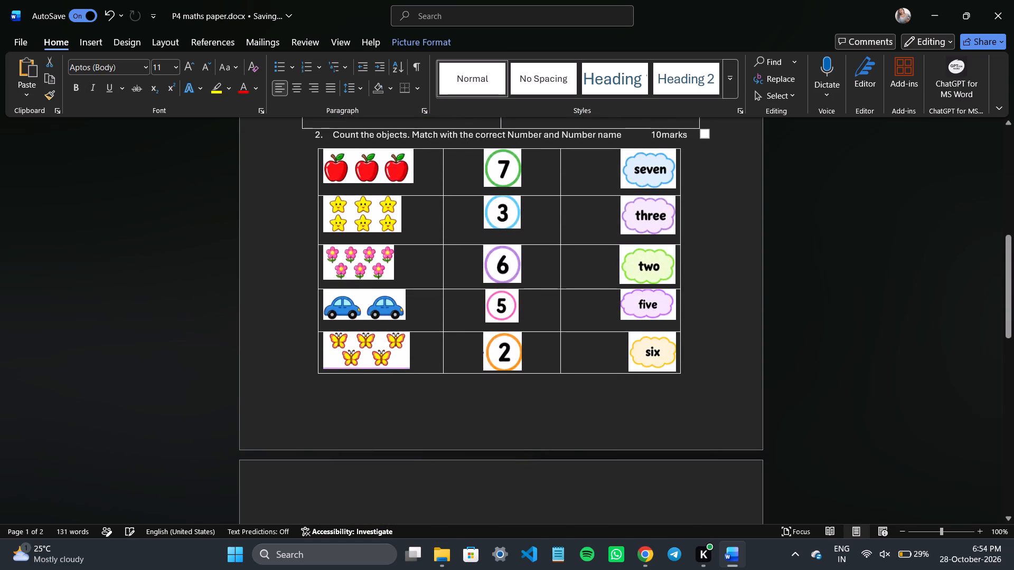
scroll(461, 380, "down", 1)
left_click(407, 311)
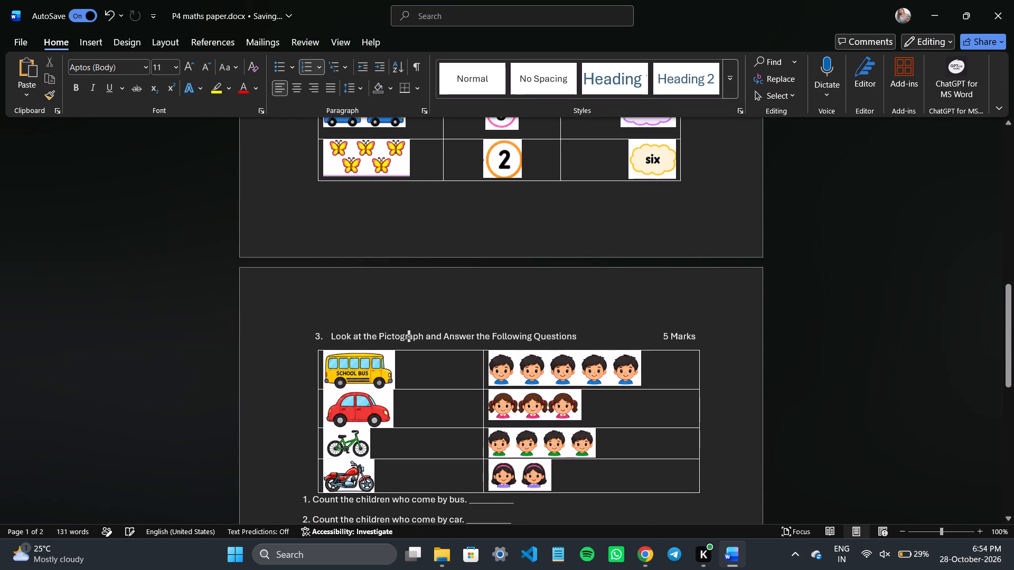
Remove "(1–40)" from the "Write the Missing Numbers" heading and fill the gap before "5Marks" with spaces.
scroll(470, 290, "up", 1)
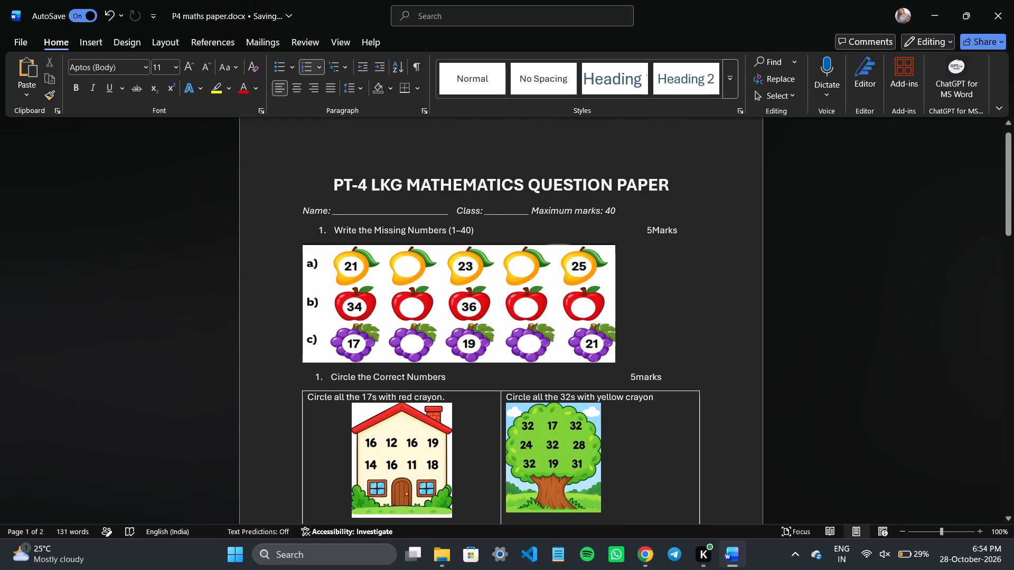
left_click(448, 233)
key("Left")
key("Left")
key("Left")
key("Left")
key("Left")
key("Left")
key("Left")
key("Left")
key("Left")
left_click(473, 226)
key("BackSpace")
key("BackSpace")
key("BackSpace")
key("BackSpace")
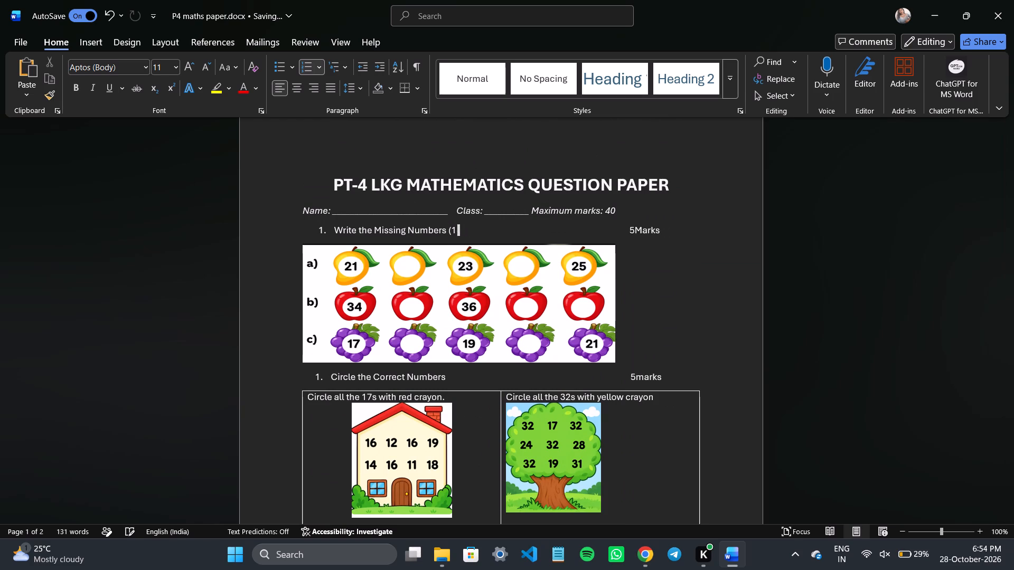
key("BackSpace")
key("BackSpace")
key("space")
key("space")
key("space")
key("space")
key("space")
key("space")
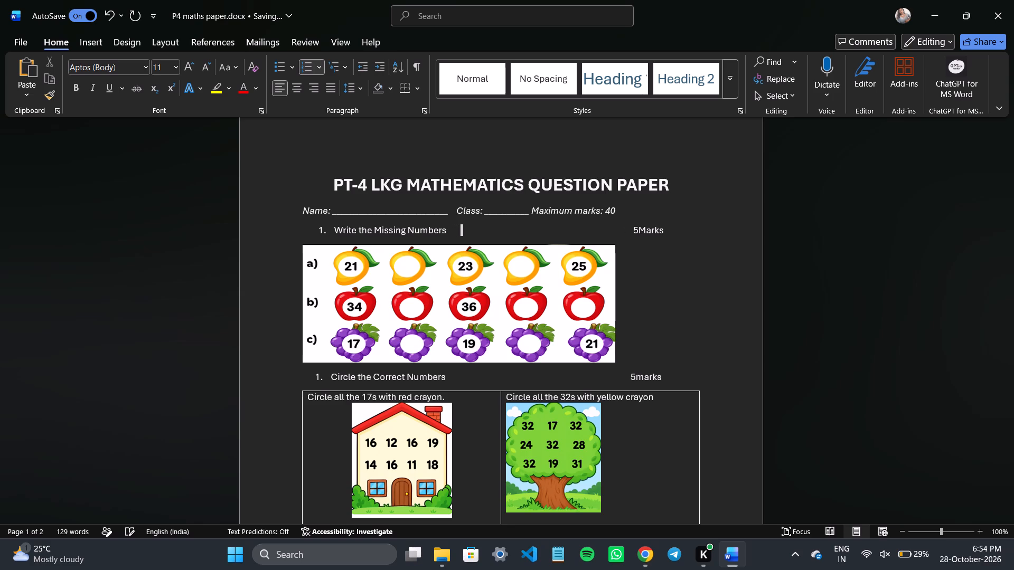
Review both pages of the paper from the title to the animal position table, checking layout and spacing.
scroll(473, 226, "down", 1)
scroll(641, 289, "down", 1)
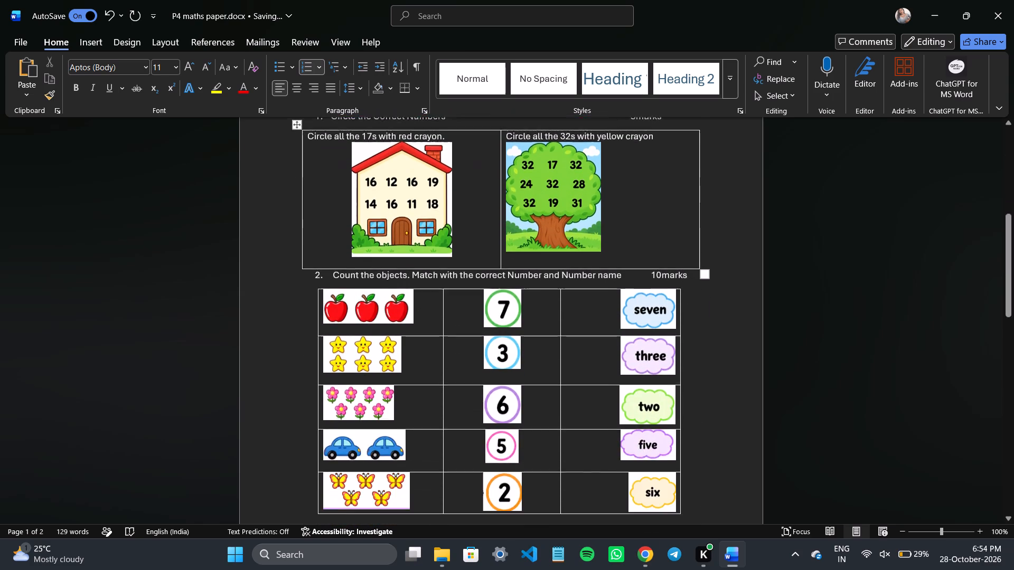
scroll(641, 289, "down", 1)
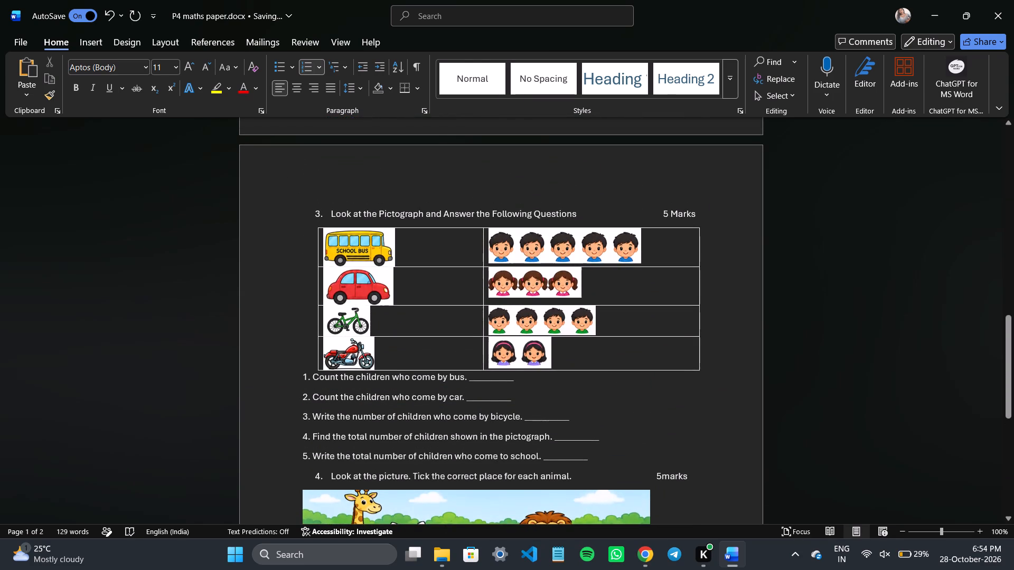
scroll(629, 355, "down", 1)
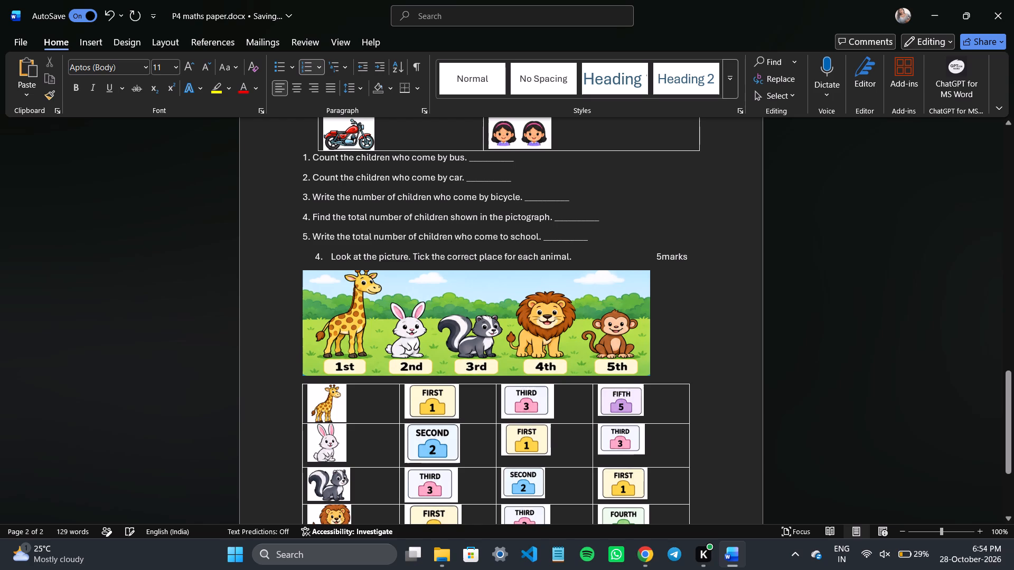
scroll(669, 357, "down", 2)
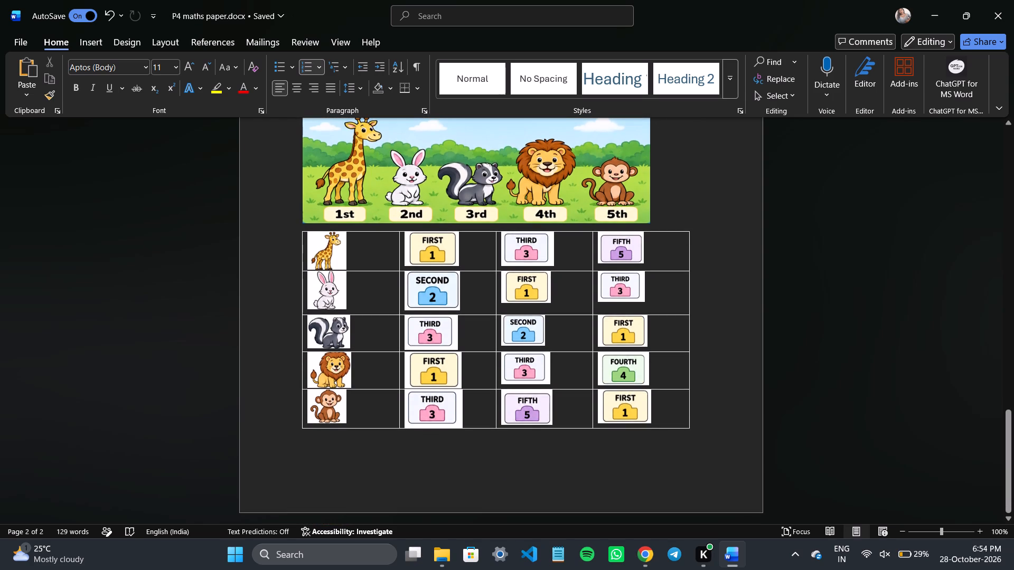
scroll(669, 357, "up", 10)
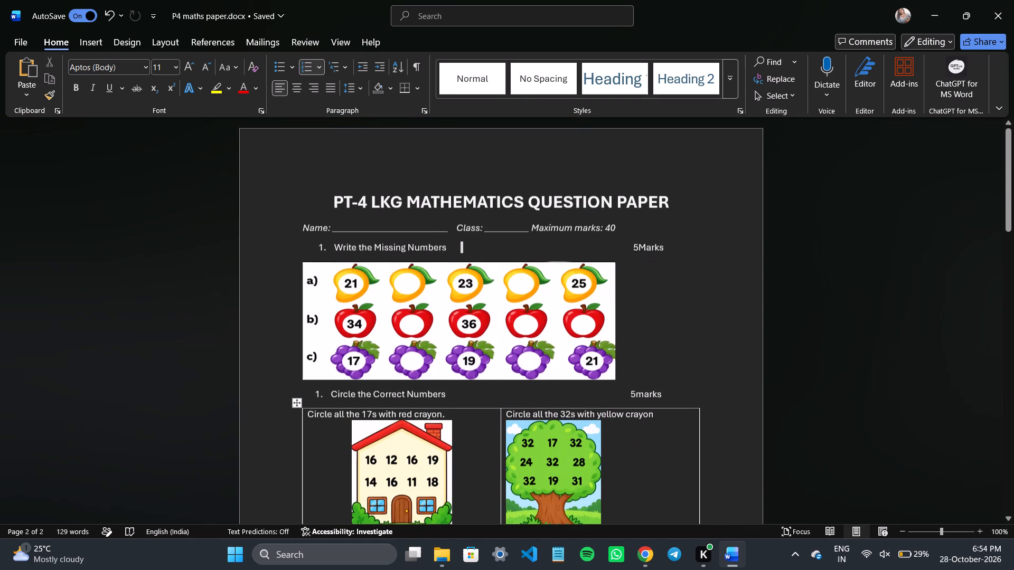
scroll(643, 290, "down", 1)
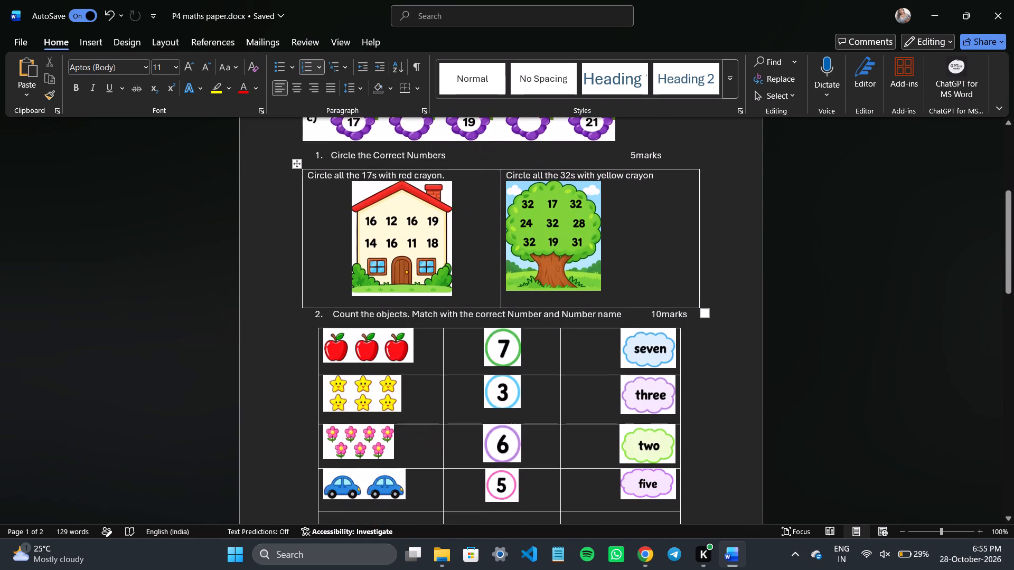
scroll(643, 290, "down", 2)
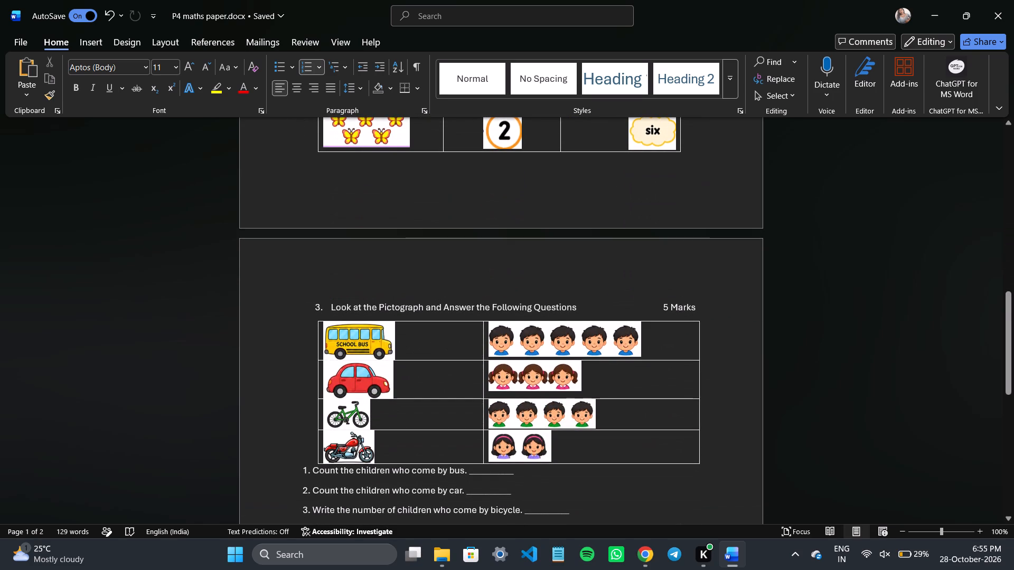
scroll(643, 290, "down", 1)
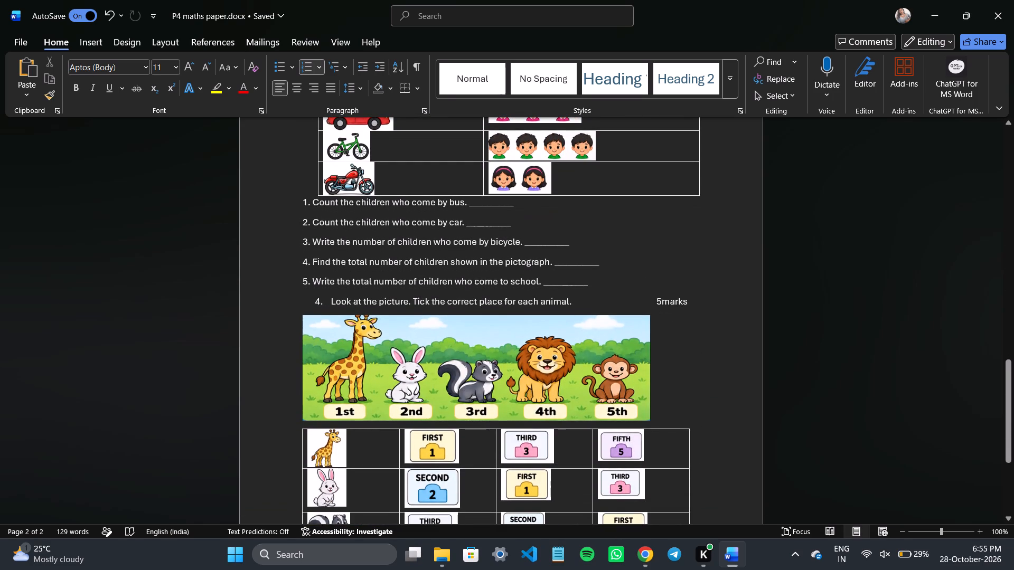
scroll(643, 290, "down", 3)
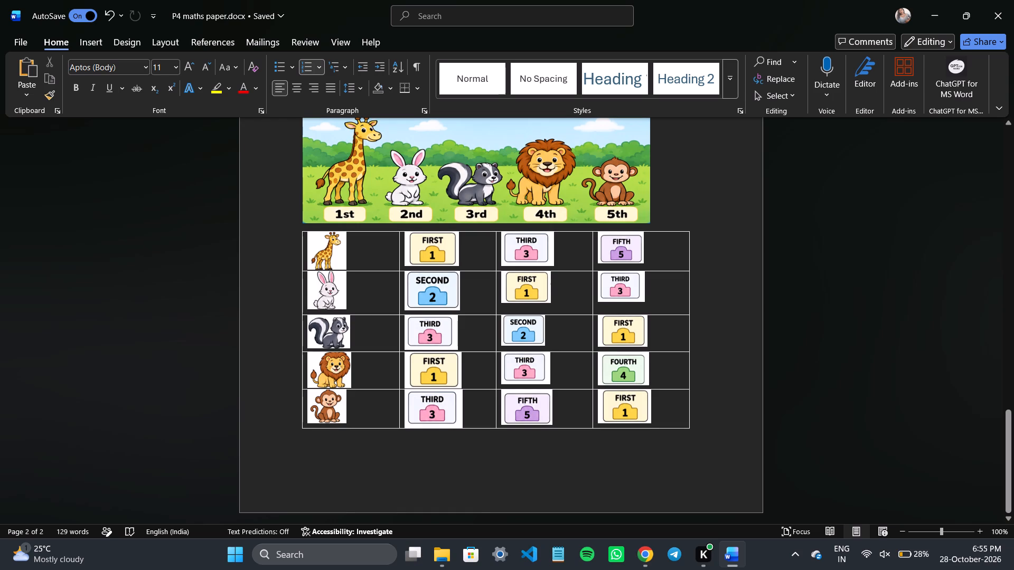
scroll(643, 290, "up", 2)
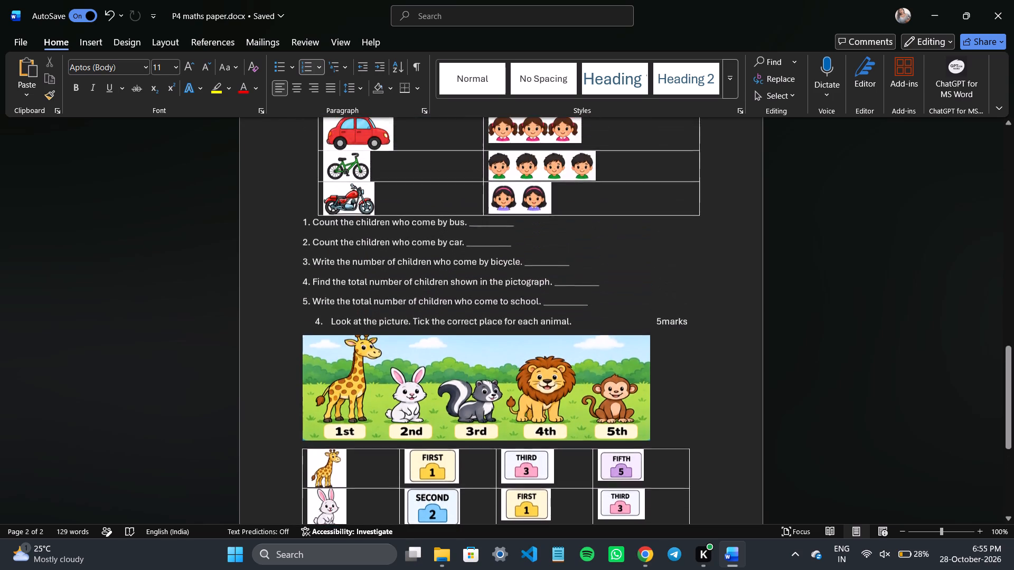
scroll(643, 290, "up", 1)
scroll(578, 187, "up", 4)
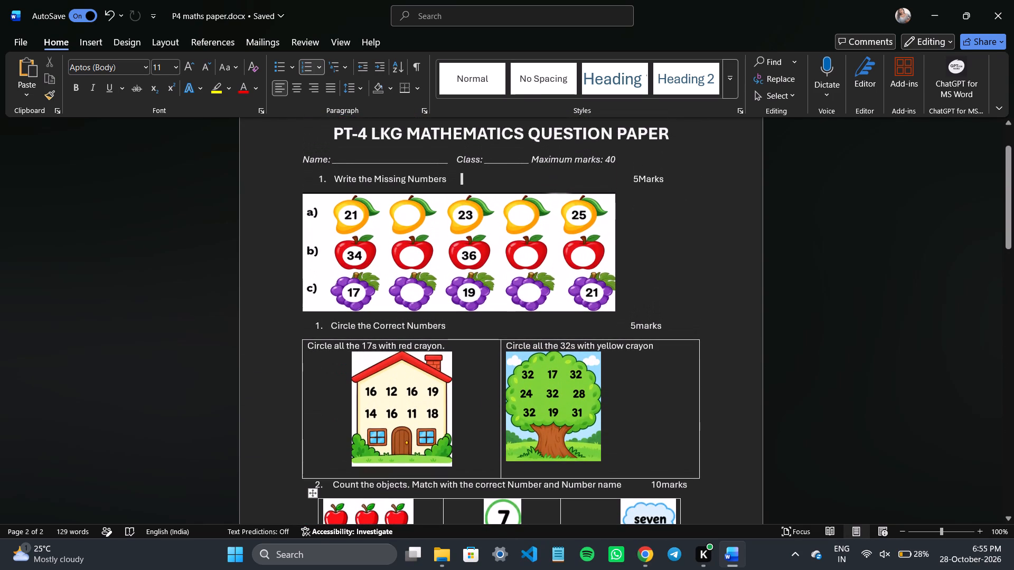
scroll(578, 187, "up", 2)
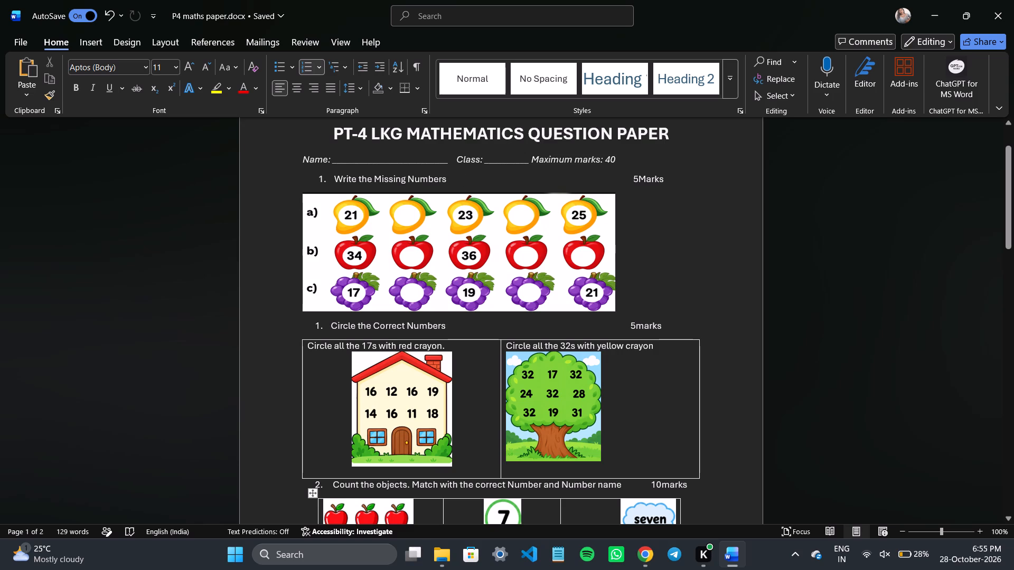
scroll(604, 331, "down", 4)
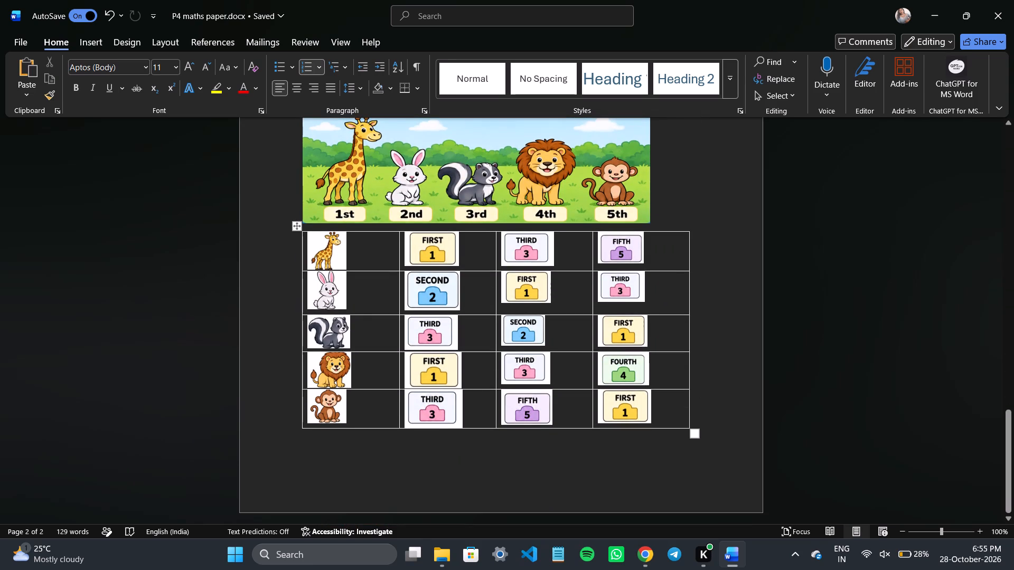